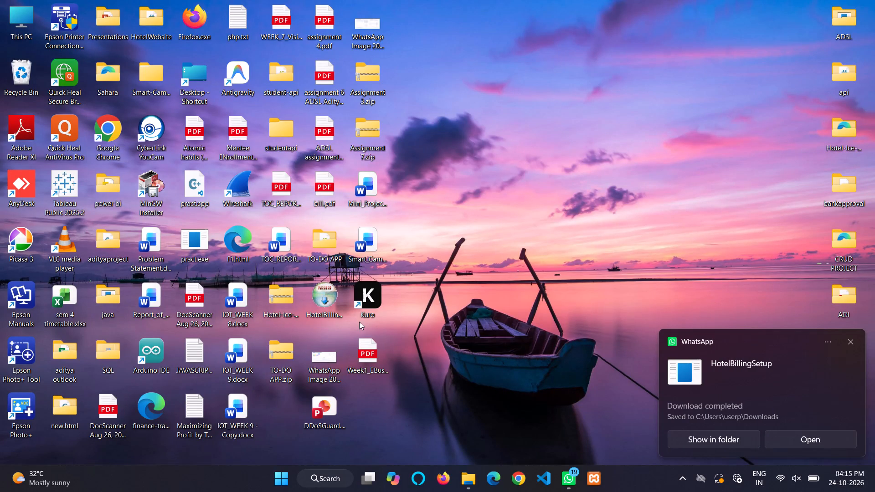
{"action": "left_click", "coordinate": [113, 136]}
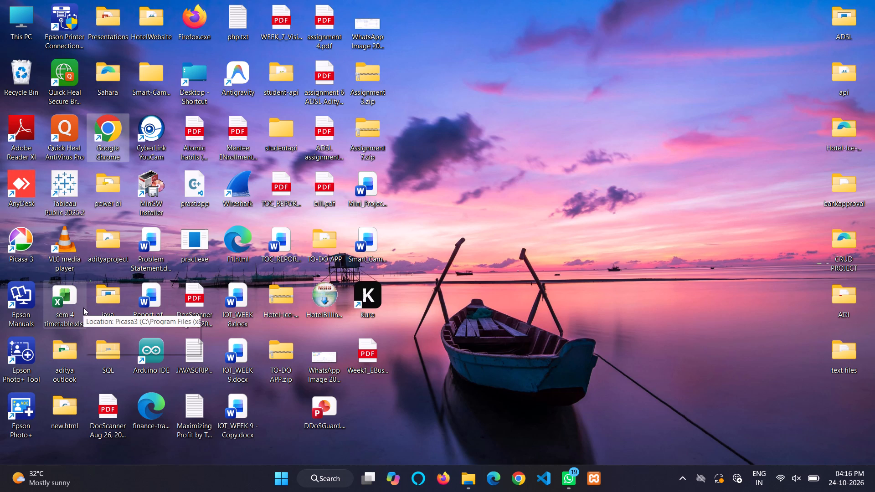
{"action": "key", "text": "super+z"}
Launch the HotelBillingSetup.exe installer from the Downloads folder in File Explorer.
{"action": "key", "text": "super+e"}
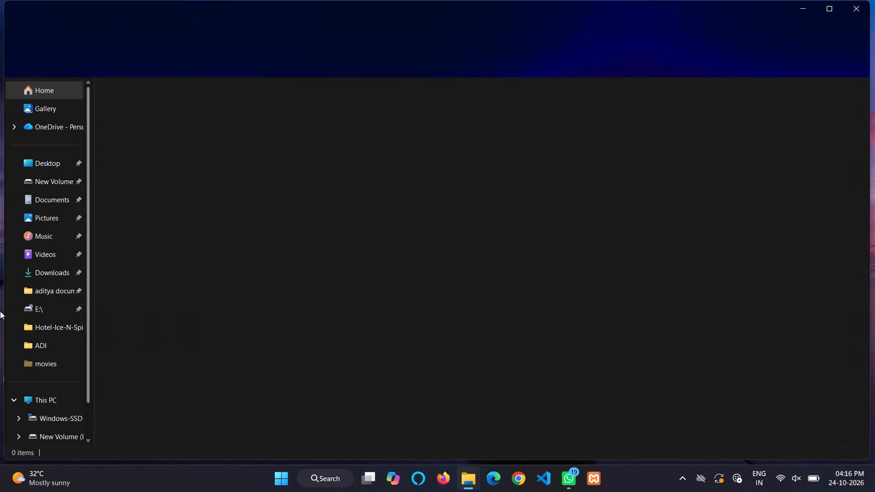
{"action": "left_click", "coordinate": [57, 272]}
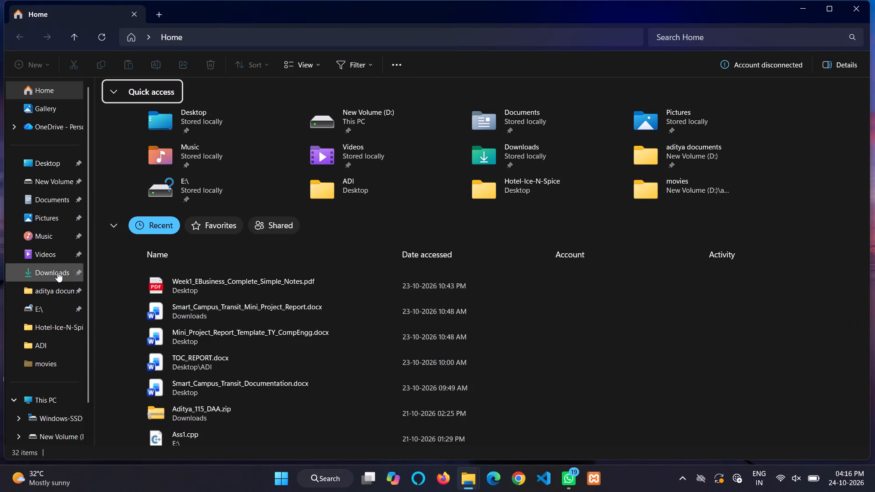
{"action": "double_click", "coordinate": [160, 119]}
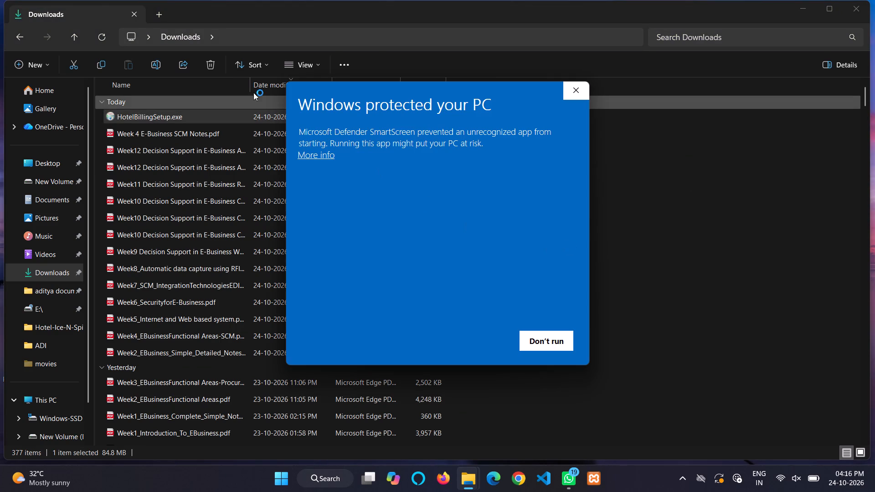
Allow the SmartScreen-blocked HotelBillingSetup.exe to run anyway and launch the installer from Downloads.
{"action": "left_click", "coordinate": [308, 157]}
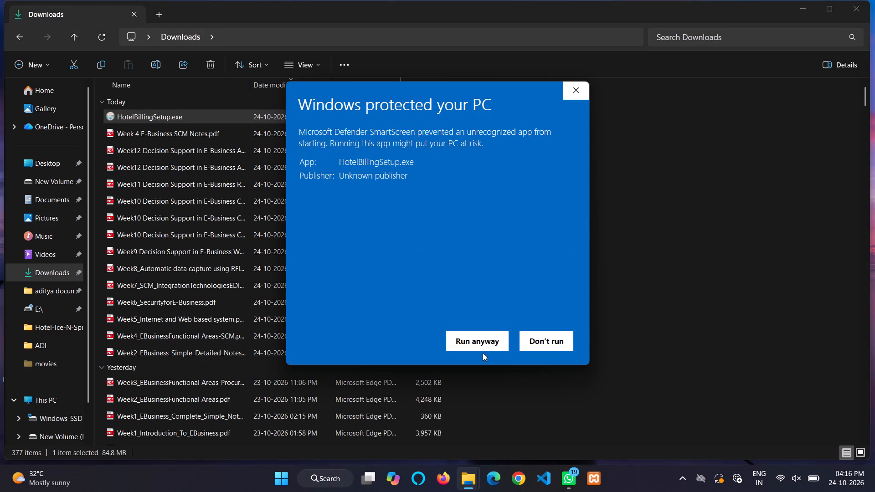
{"action": "left_click", "coordinate": [482, 344]}
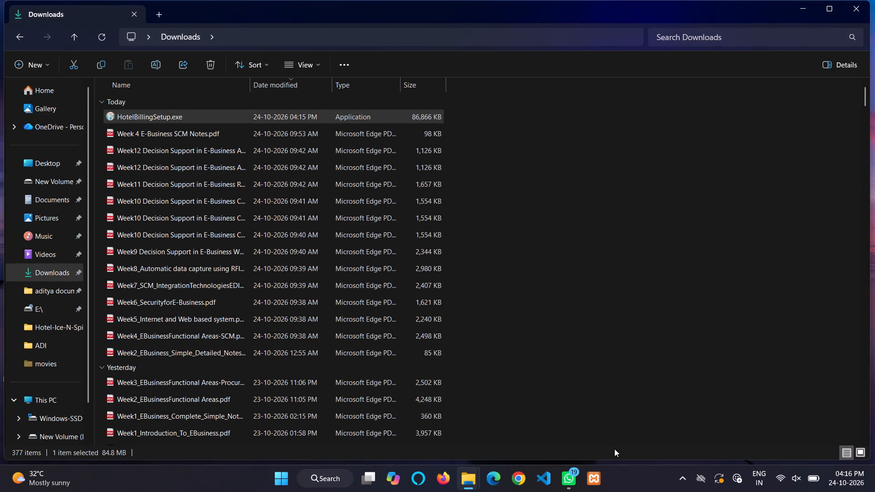
{"action": "double_click", "coordinate": [290, 111]}
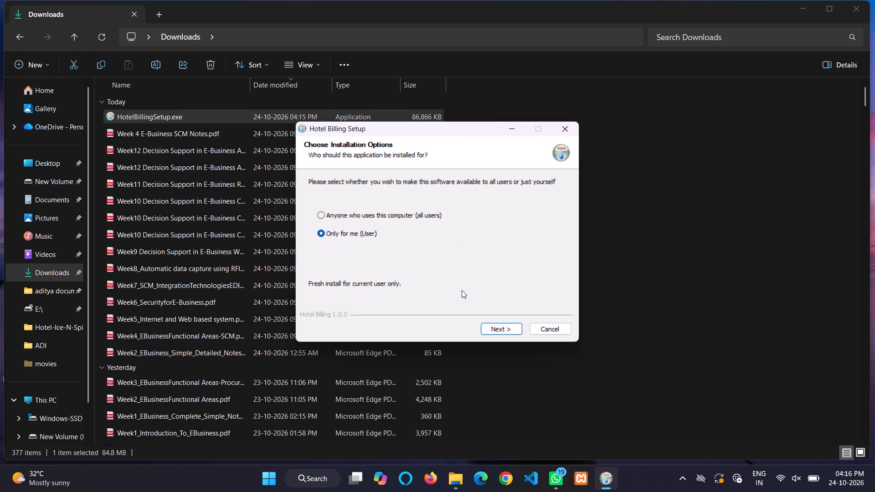
Install Hotel Billing only for the current user in the default destination folder and finish setup with Run Hotel Billing enabled.
{"action": "left_click", "coordinate": [509, 329]}
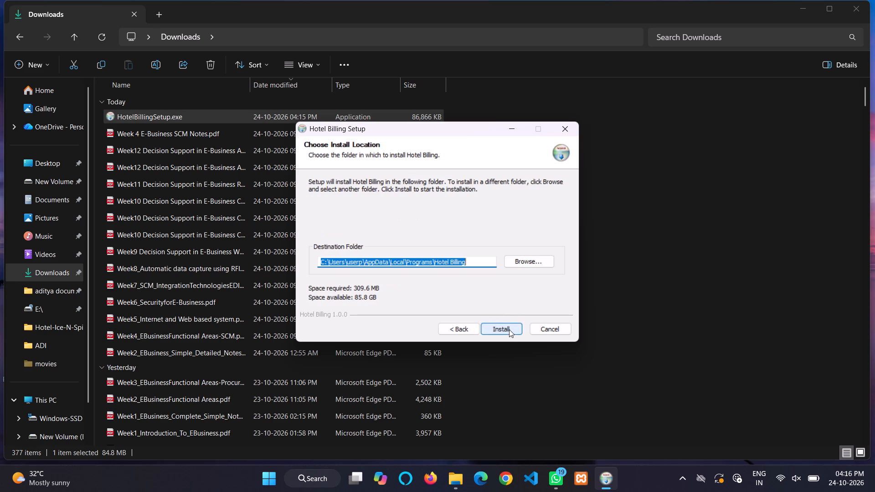
{"action": "left_click", "coordinate": [503, 329]}
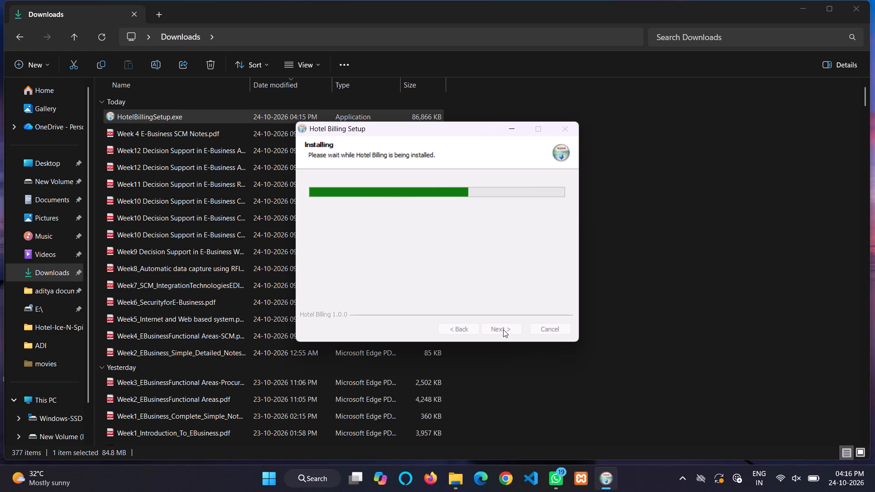
{"action": "left_click", "coordinate": [503, 329]}
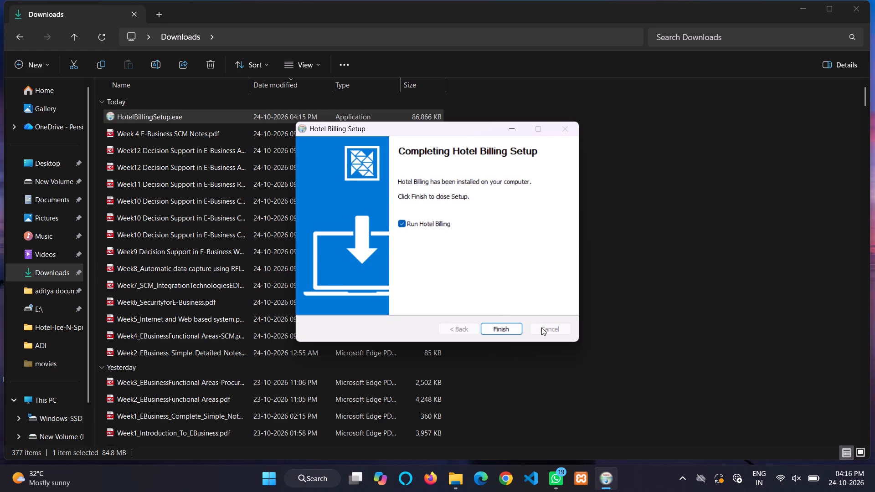
{"action": "left_click", "coordinate": [503, 330]}
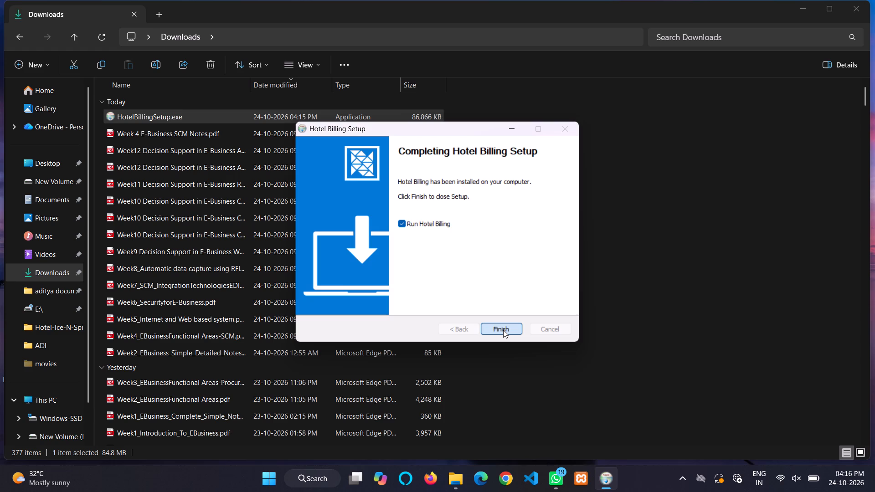
{"action": "left_click", "coordinate": [503, 330]}
{"action": "left_click", "coordinate": [499, 331]}
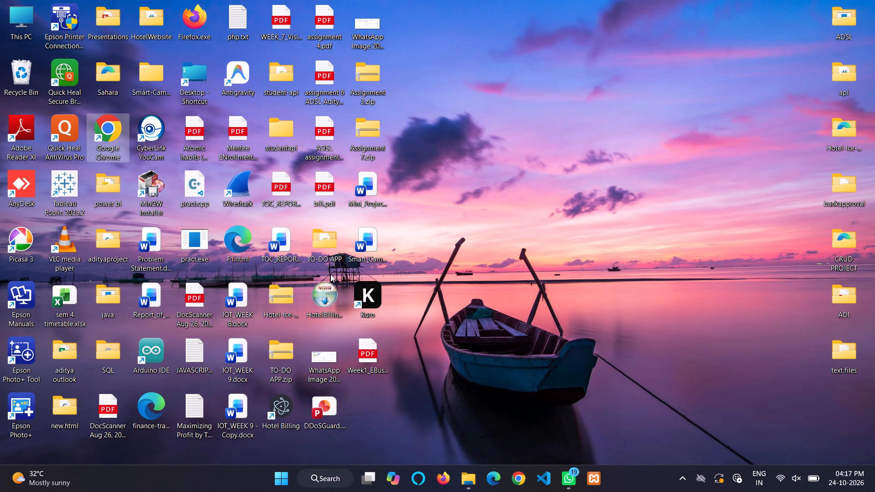
Launch Hotel Billing from its desktop shortcut and maximize its window.
{"action": "double_click", "coordinate": [288, 406]}
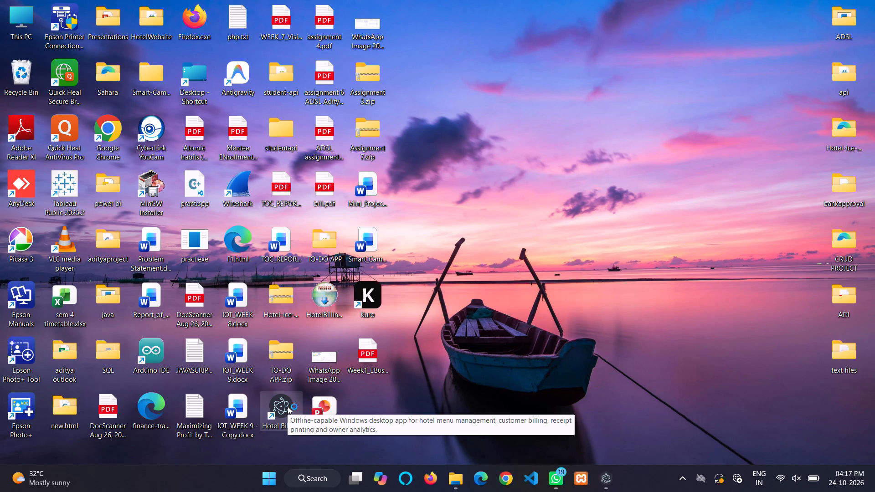
{"action": "left_click", "coordinate": [603, 484]}
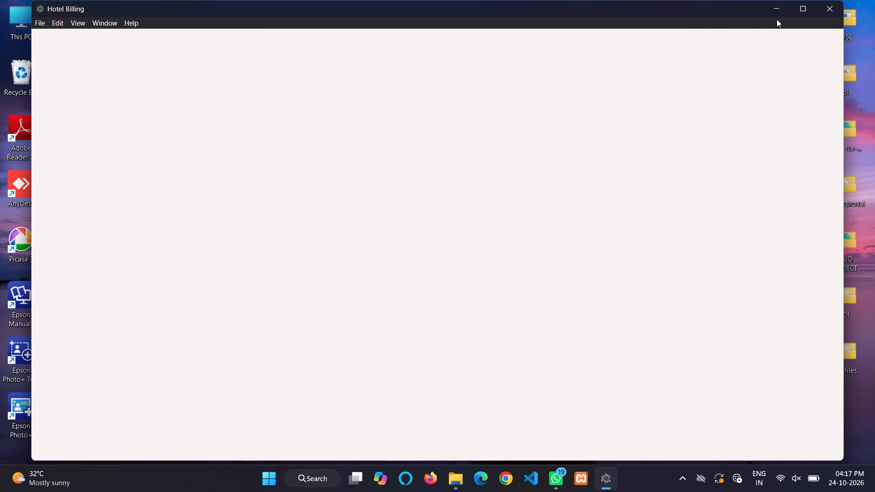
{"action": "left_click", "coordinate": [796, 8]}
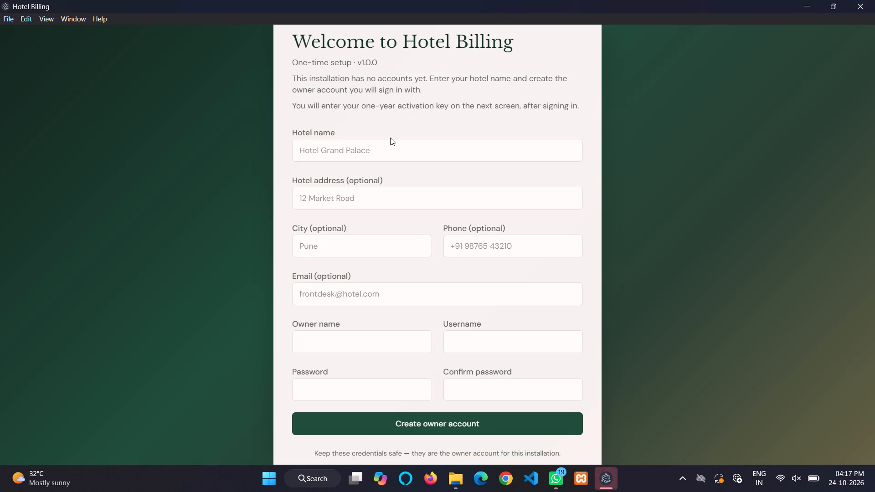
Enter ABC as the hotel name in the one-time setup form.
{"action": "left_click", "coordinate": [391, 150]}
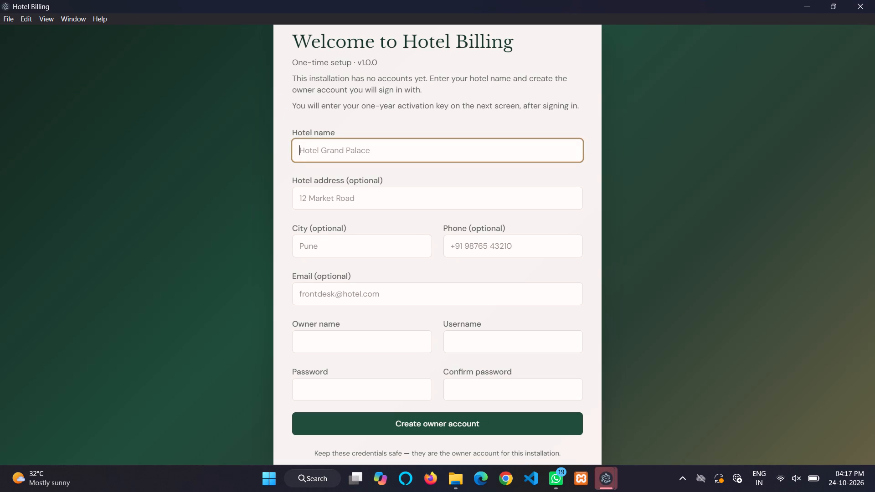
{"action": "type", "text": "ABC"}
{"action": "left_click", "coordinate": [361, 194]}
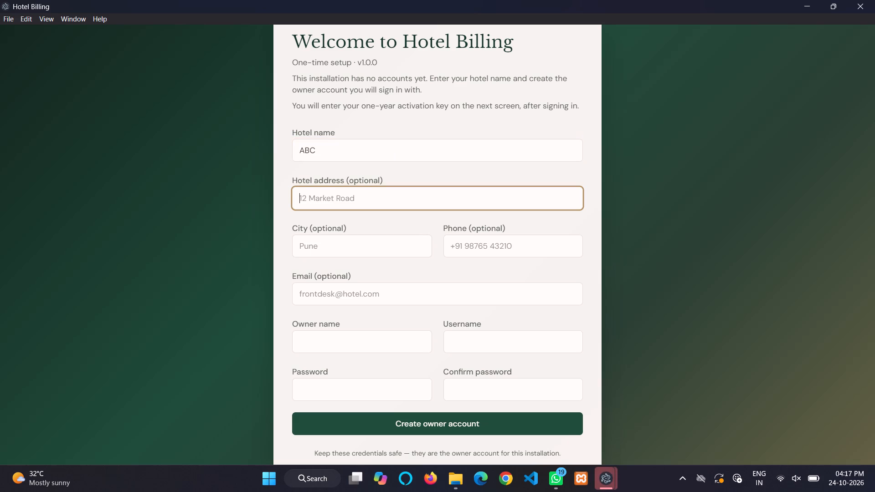
Change the hotel name to Aditya.
{"action": "left_click_drag", "start_coordinate": [336, 147], "coordinate": [226, 160]}
{"action": "type", "text": "Aditya"}
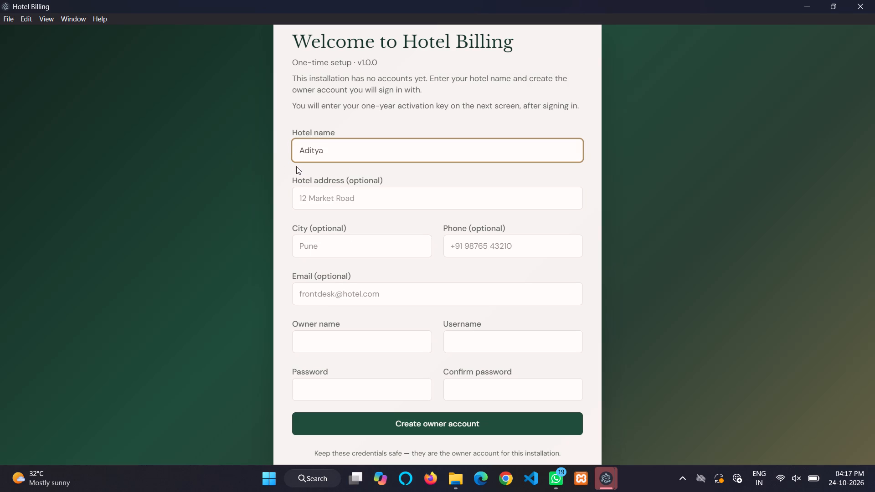
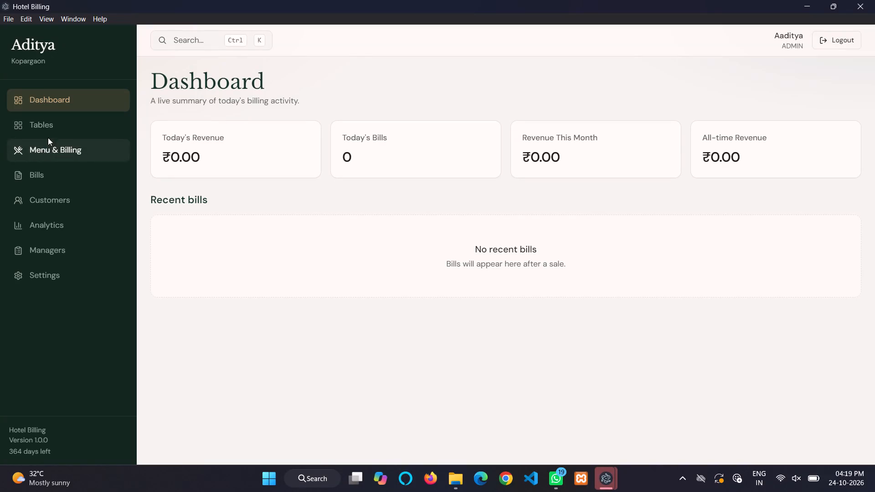
Browse the Tables, Menu & Billing, Bills, Customers and Analytics sections.
{"action": "left_click", "coordinate": [48, 124]}
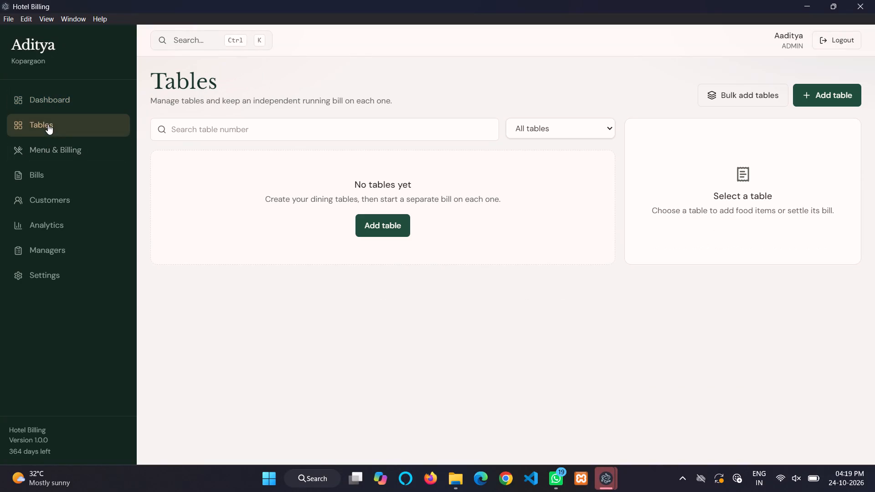
{"action": "left_click", "coordinate": [74, 156]}
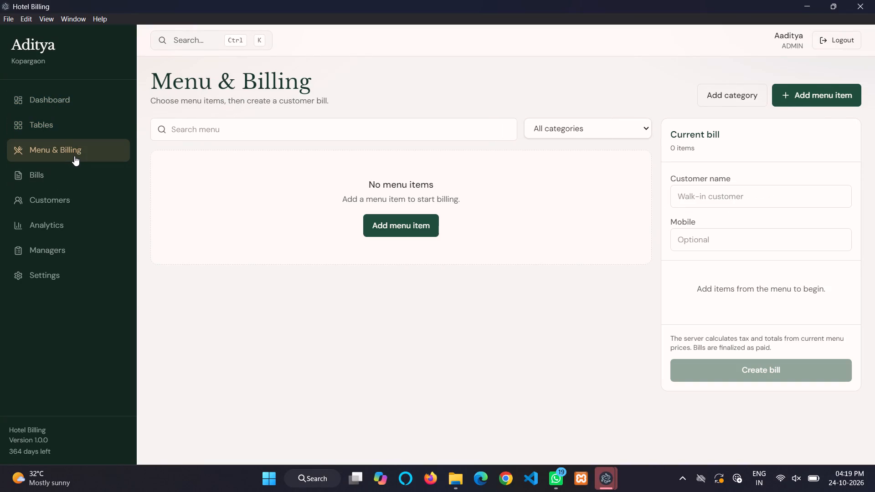
{"action": "left_click", "coordinate": [37, 183]}
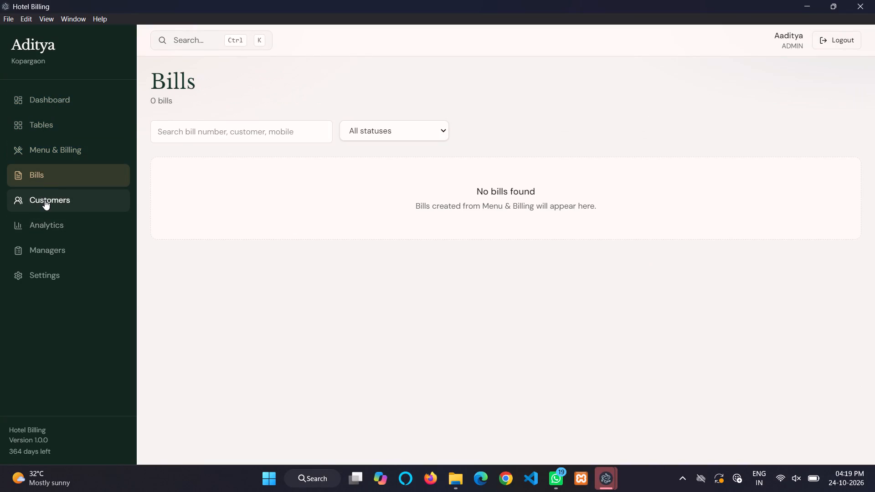
{"action": "left_click", "coordinate": [45, 200]}
{"action": "left_click", "coordinate": [55, 219]}
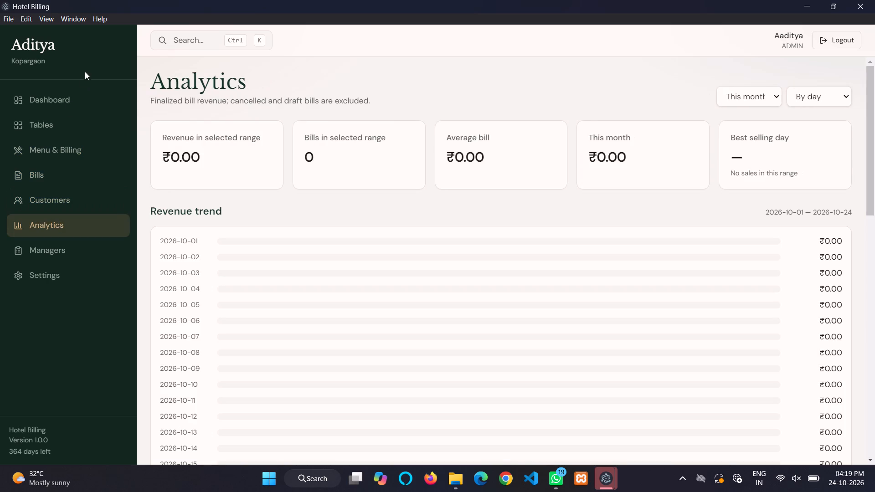
Create dining table number 1 in the Tables section, keeping capacity 4 and floor 1.
{"action": "left_click", "coordinate": [53, 122]}
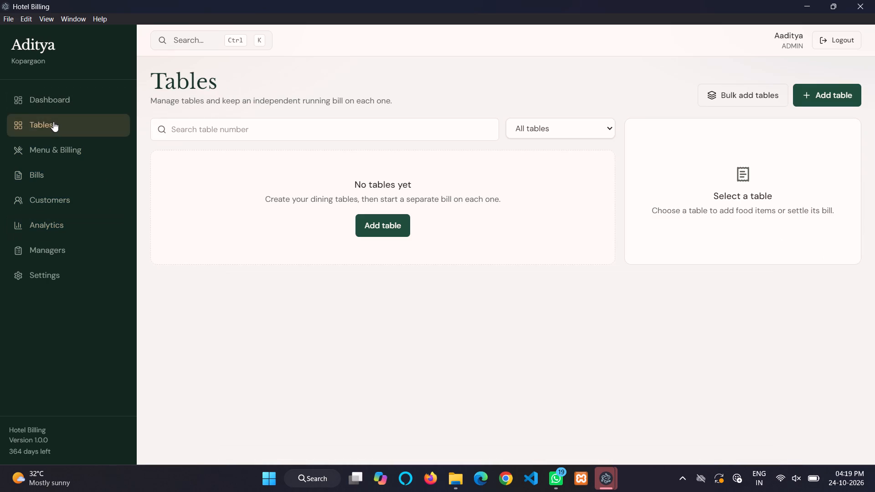
{"action": "key", "text": "space"}
{"action": "left_click", "coordinate": [376, 226]}
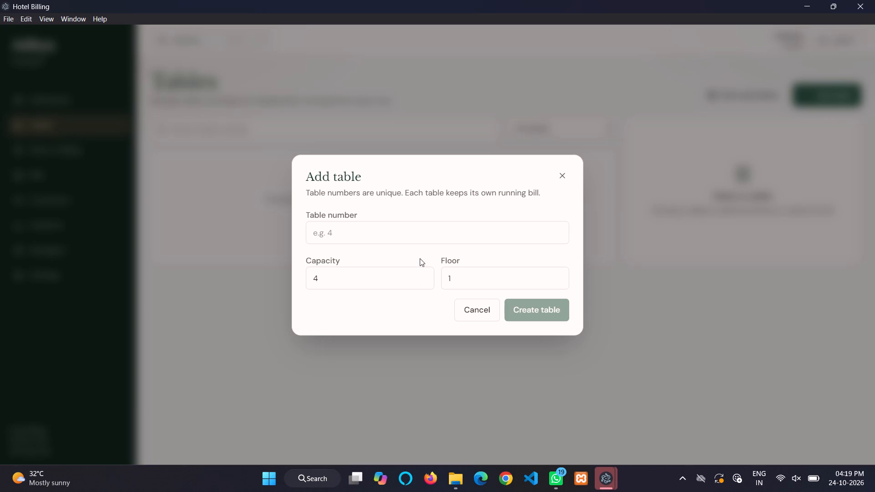
{"action": "left_click", "coordinate": [418, 230]}
{"action": "key", "text": "1"}
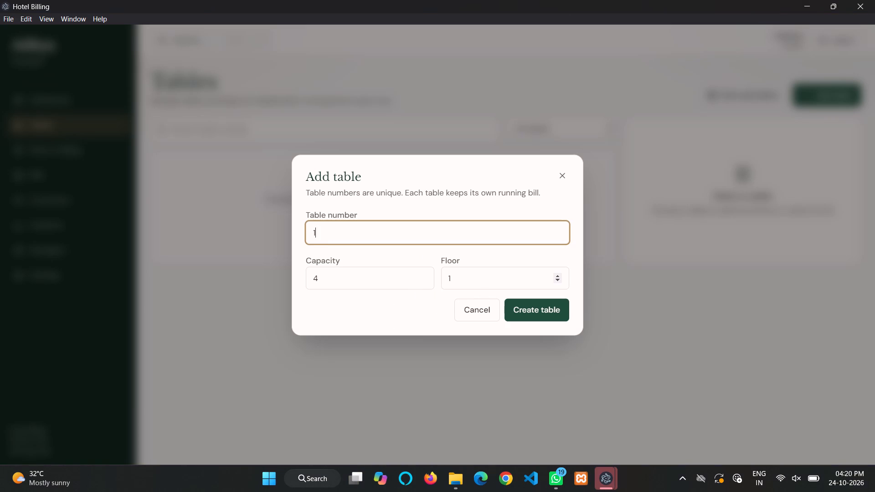
{"action": "left_click", "coordinate": [515, 313]}
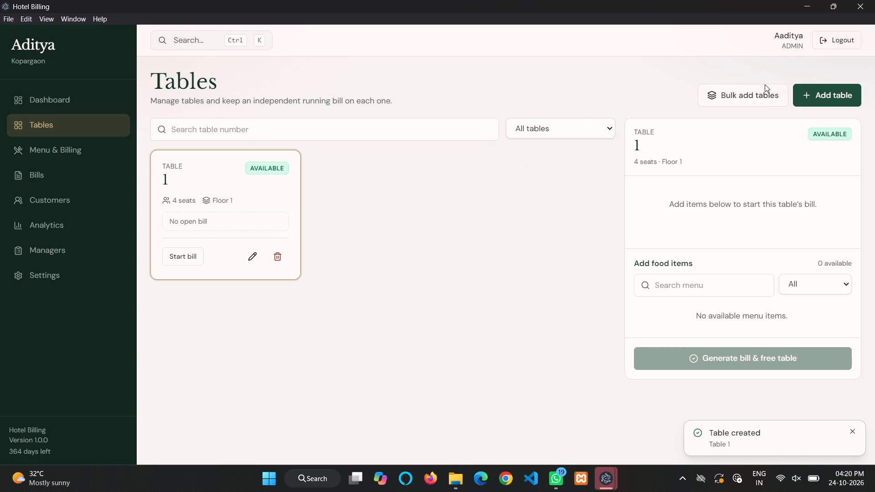
Create dining table number 2, keeping capacity 4 and floor 1.
{"action": "left_click", "coordinate": [818, 97]}
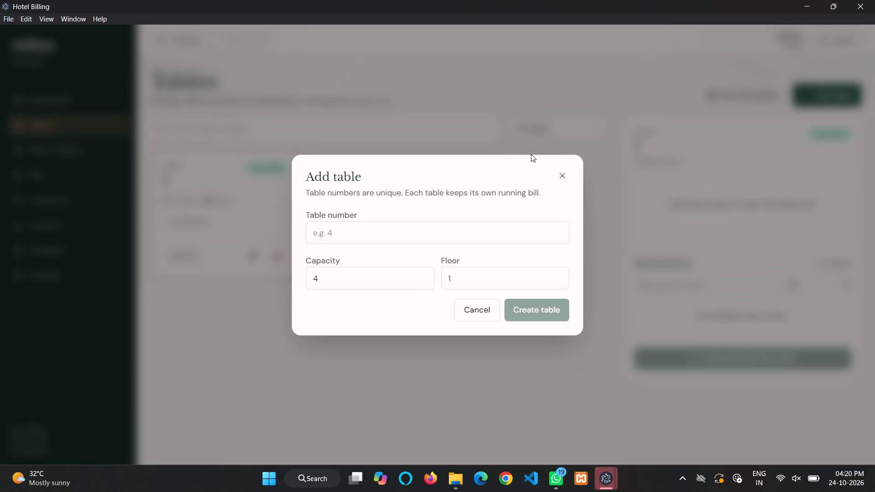
{"action": "left_click", "coordinate": [485, 227]}
{"action": "key", "text": "2"}
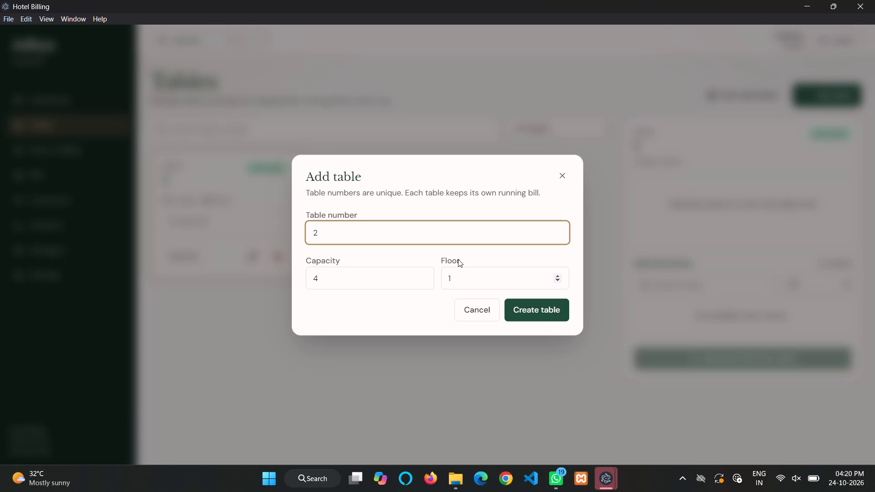
{"action": "left_click", "coordinate": [543, 313]}
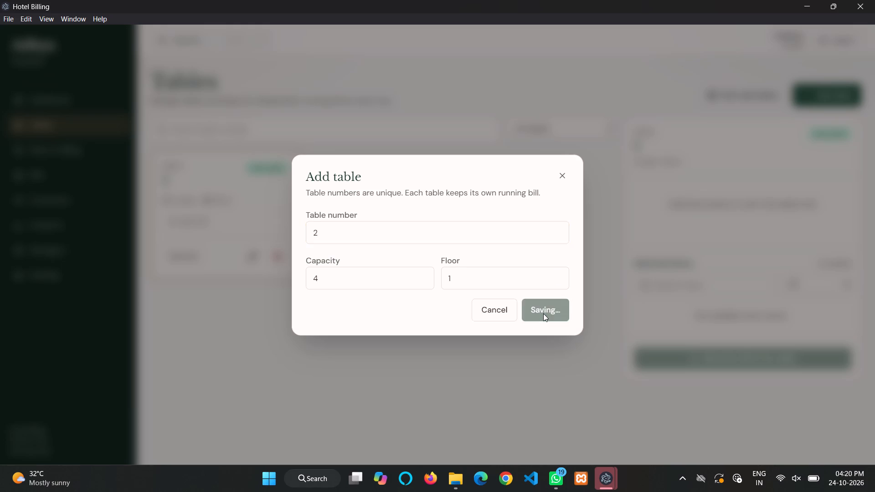
{"action": "left_click", "coordinate": [793, 92]}
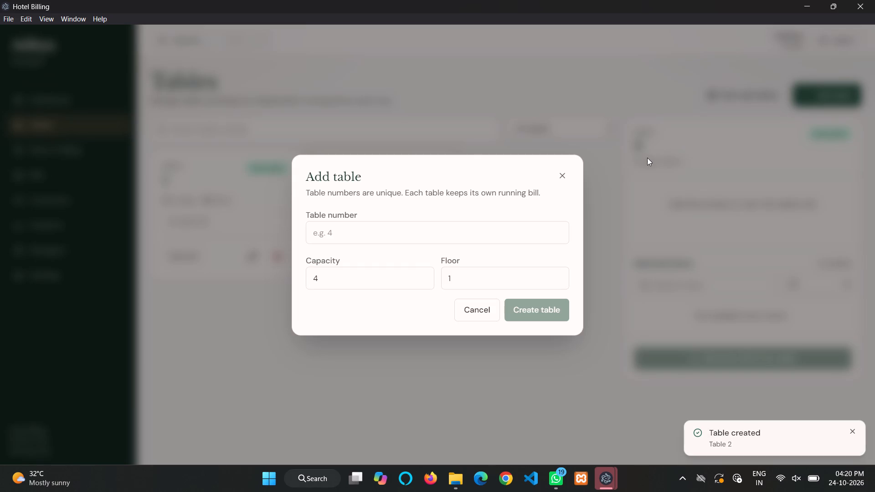
{"action": "left_click", "coordinate": [561, 176]}
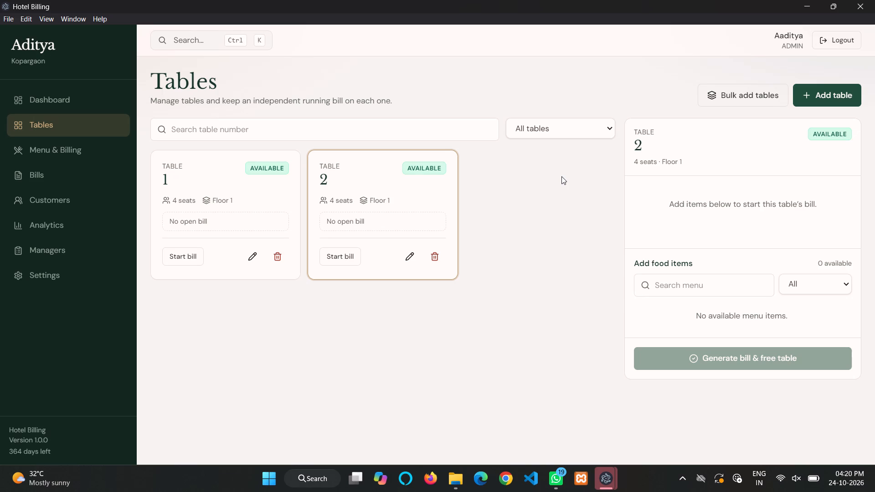
Bulk-add 2 tables, T1 and T2.
{"action": "left_click", "coordinate": [726, 96]}
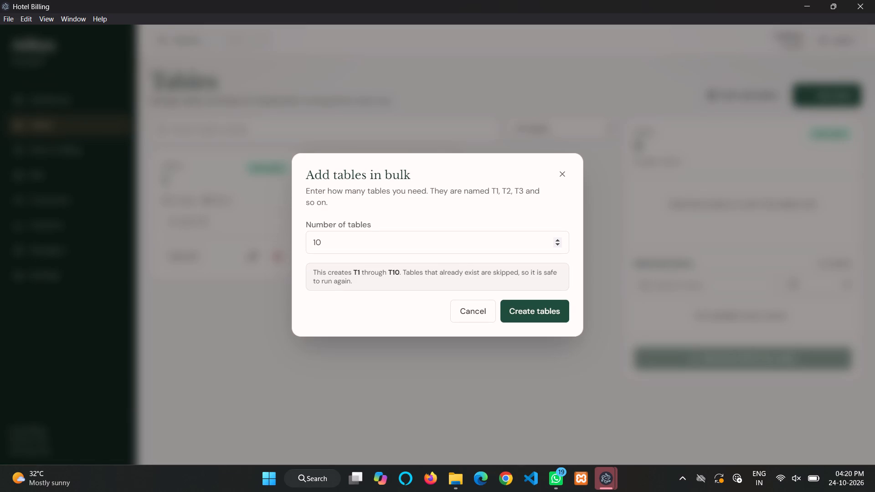
{"action": "left_click", "coordinate": [543, 246]}
{"action": "key", "text": "BackSpace"}
{"action": "key", "text": "BackSpace"}
{"action": "key", "text": "2"}
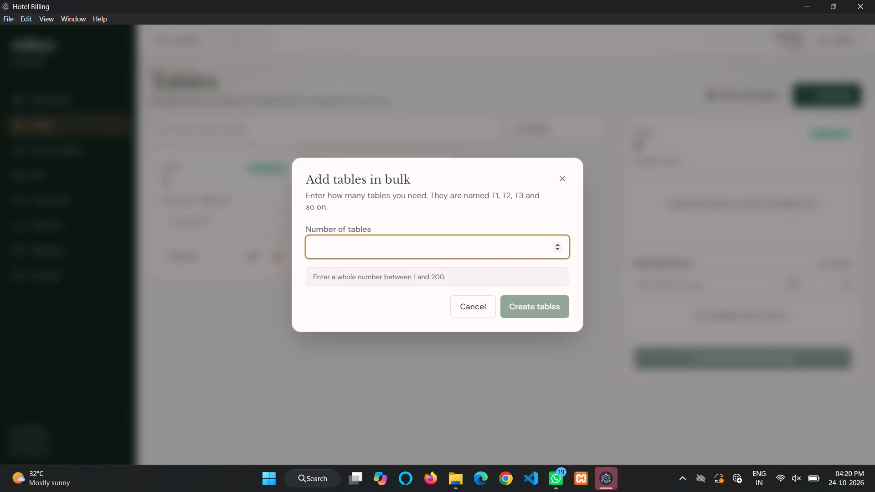
{"action": "left_click", "coordinate": [544, 314]}
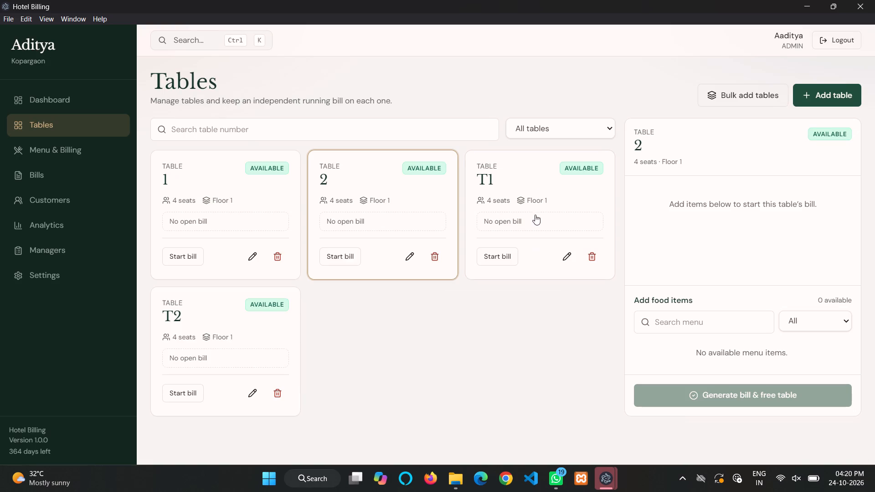
Edit table T1, changing its table number to 3 and its capacity to 8, and save it.
{"action": "left_click", "coordinate": [571, 256]}
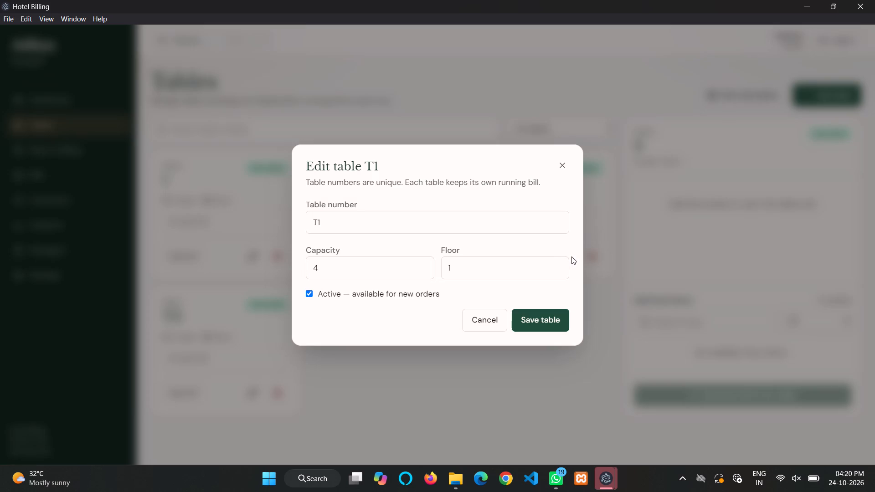
{"action": "left_click", "coordinate": [439, 220]}
{"action": "key", "text": "BackSpace"}
{"action": "key", "text": "BackSpace"}
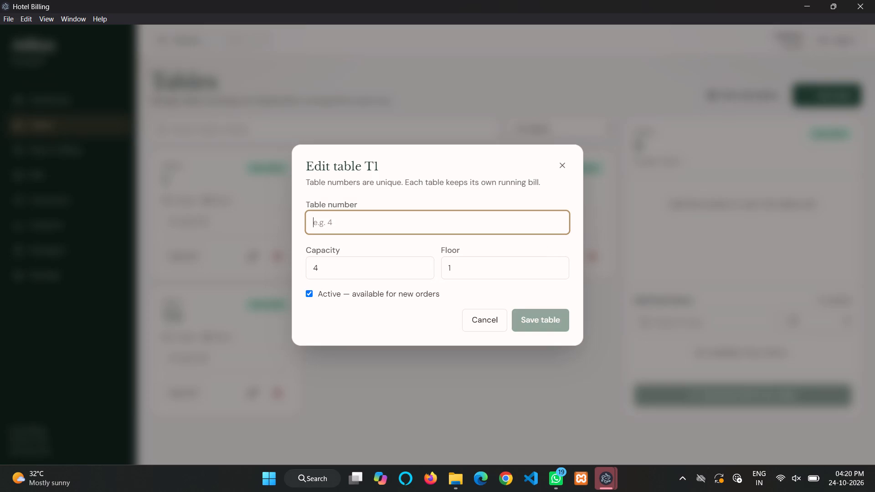
{"action": "key", "text": "3"}
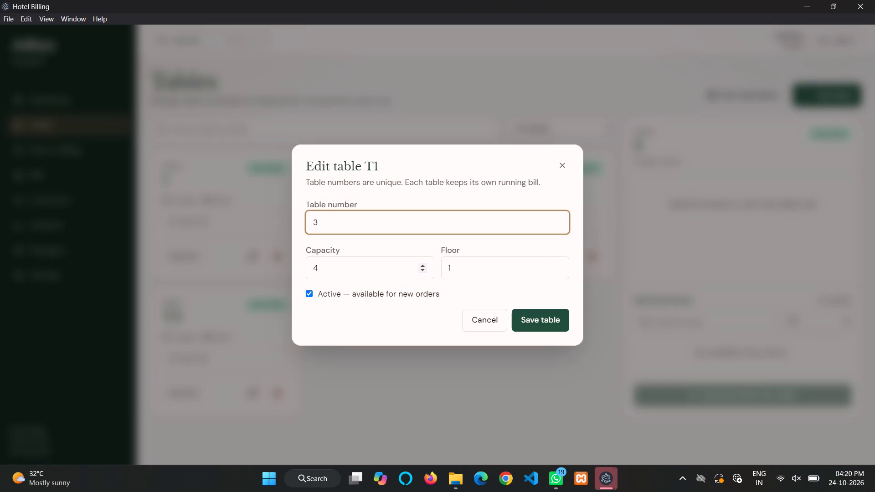
{"action": "double_click", "coordinate": [384, 273]}
{"action": "left_click_drag", "start_coordinate": [384, 273], "coordinate": [299, 285]}
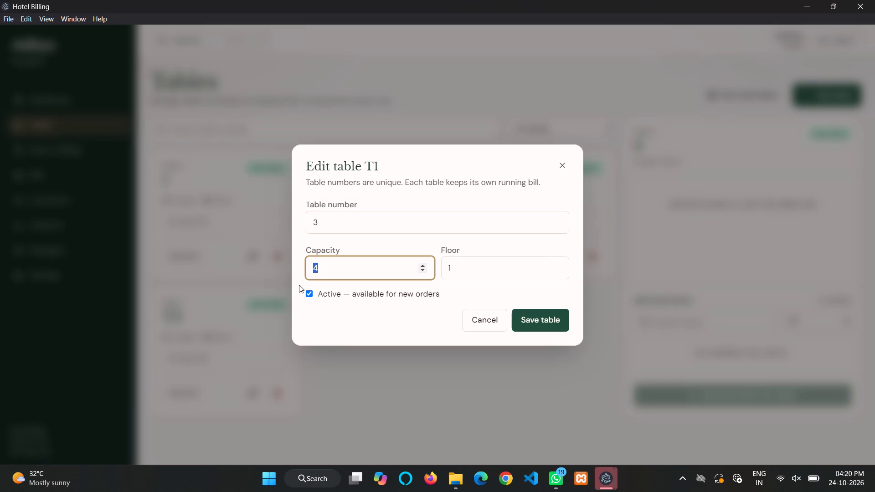
{"action": "key", "text": "8"}
{"action": "left_click", "coordinate": [535, 322]}
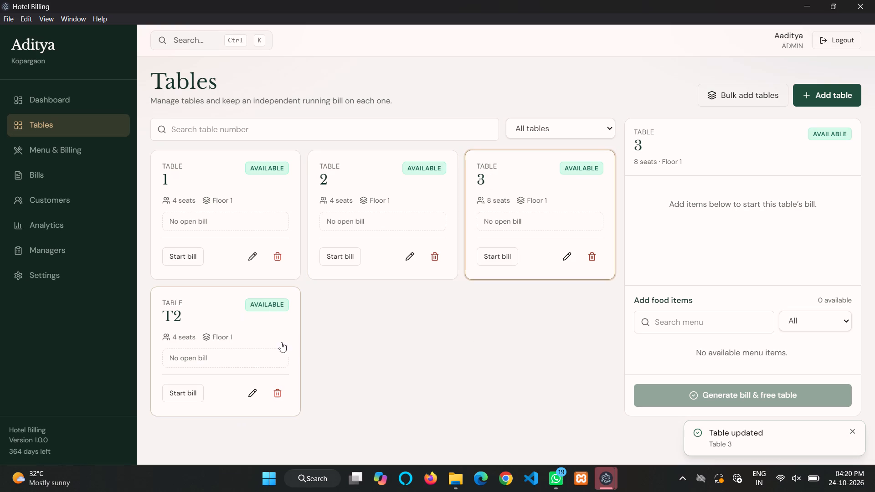
Edit table T2, changing its table number to 4 and its capacity to 8, and save it.
{"action": "left_click", "coordinate": [248, 388]}
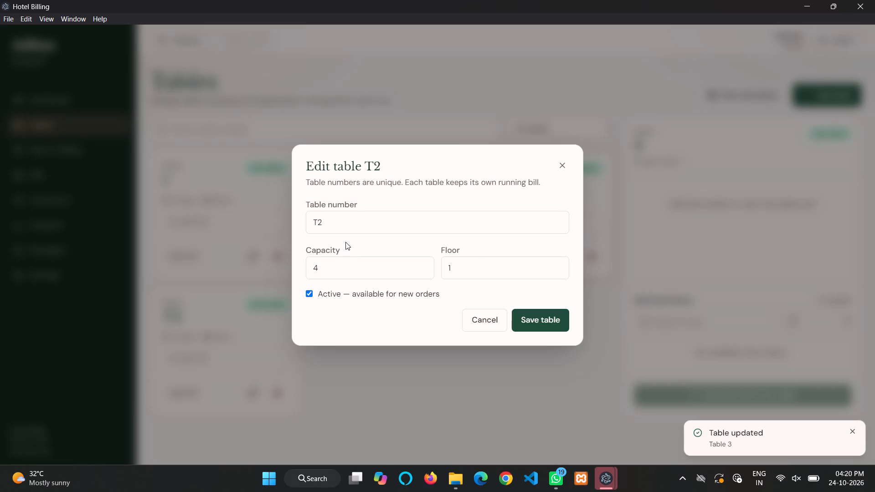
{"action": "double_click", "coordinate": [348, 225]}
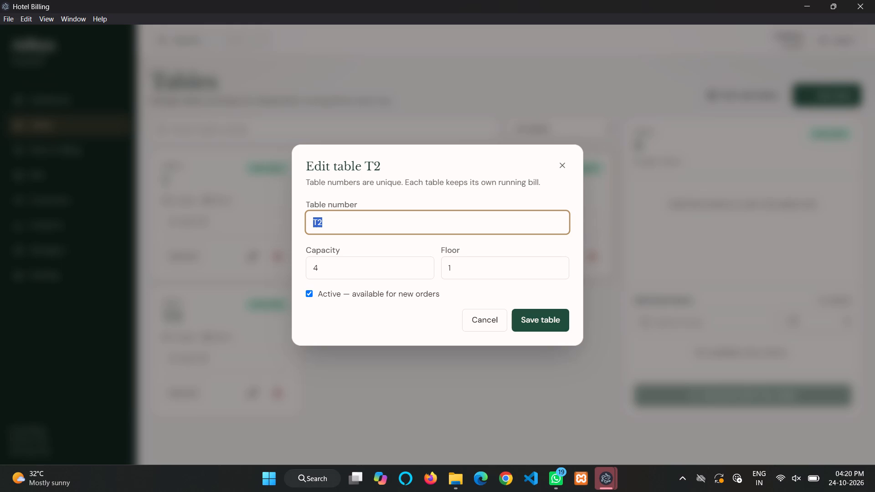
{"action": "key", "text": "4"}
{"action": "left_click_drag", "start_coordinate": [320, 264], "coordinate": [273, 263]}
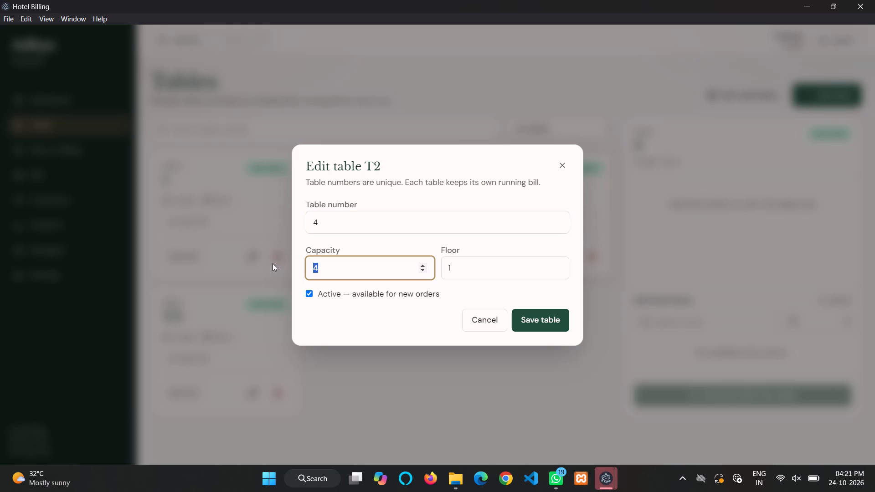
{"action": "key", "text": "8"}
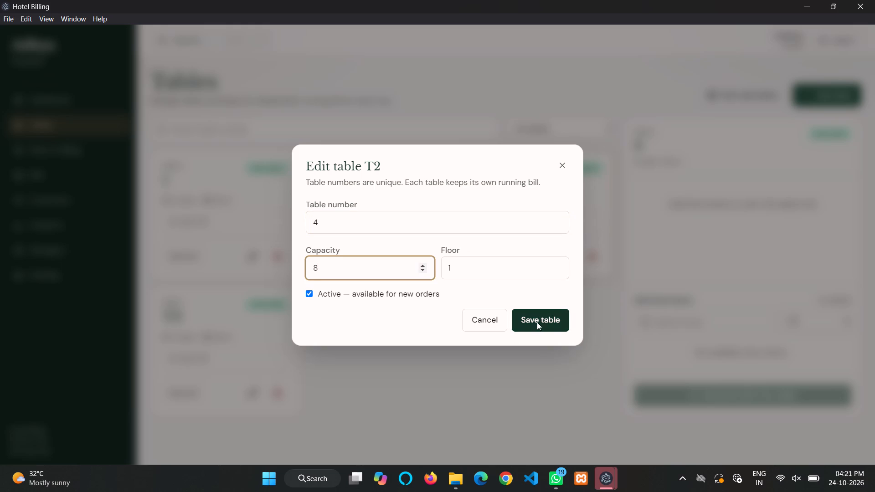
{"action": "left_click", "coordinate": [537, 322]}
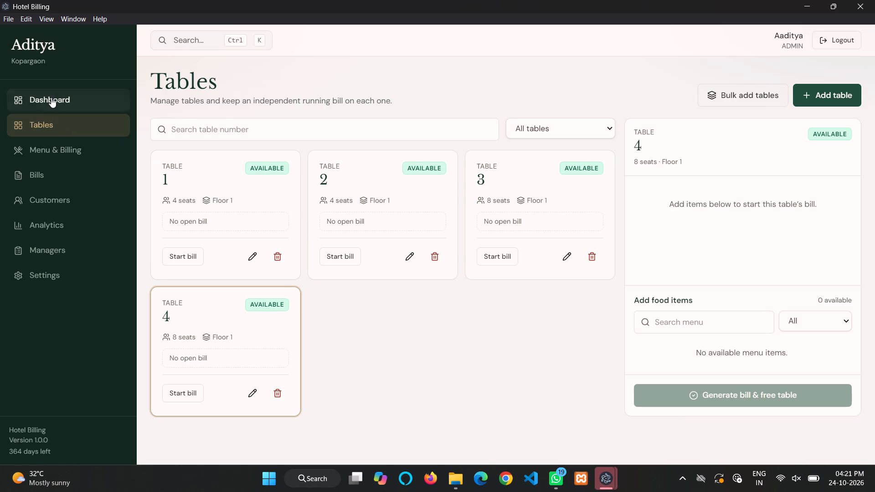
Create a menu category named Lunch in the Menu & Billing section and check it in the category filter.
{"action": "left_click", "coordinate": [77, 106]}
{"action": "left_click", "coordinate": [73, 153]}
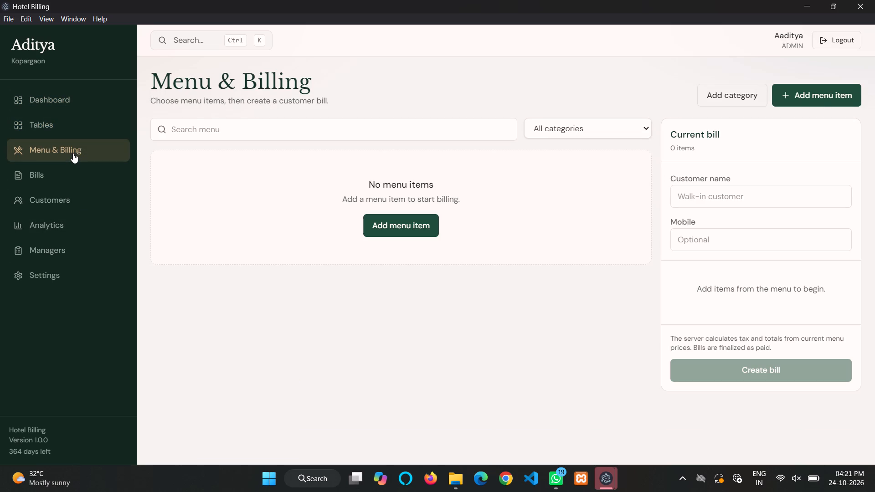
{"action": "left_click", "coordinate": [73, 153]}
{"action": "left_click", "coordinate": [750, 93]}
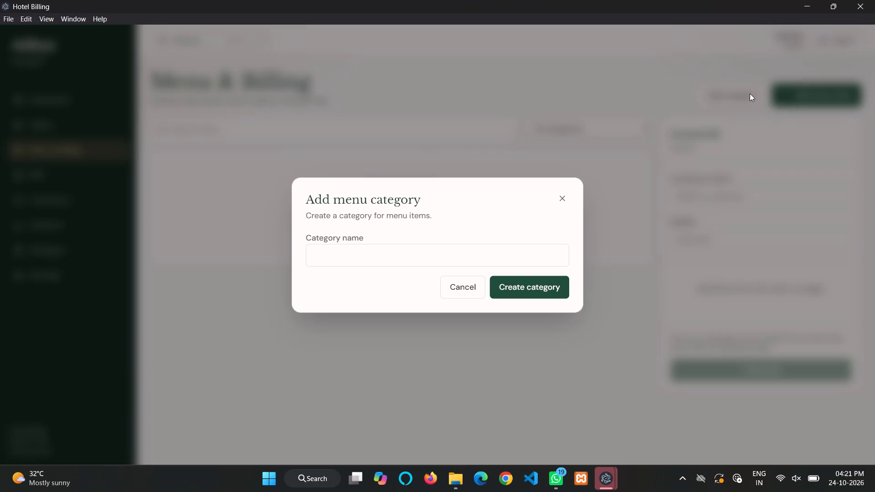
{"action": "left_click", "coordinate": [517, 258]}
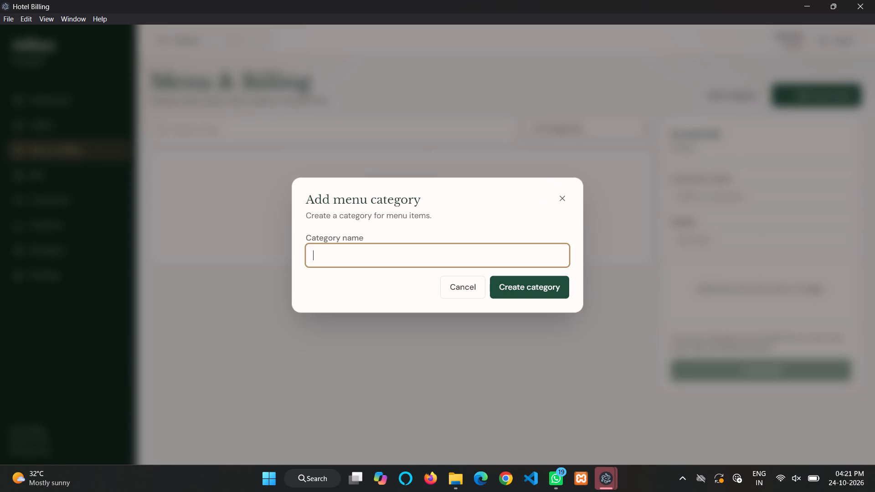
{"action": "type", "text": "lu"}
{"action": "type", "text": "nch"}
{"action": "key", "text": "BackSpace"}
{"action": "key", "text": "BackSpace"}
{"action": "key", "text": "BackSpace"}
{"action": "key", "text": "BackSpace"}
{"action": "key", "text": "BackSpace"}
{"action": "key", "text": "BackSpace"}
{"action": "key", "text": "BackSpace"}
{"action": "key", "text": "BackSpace"}
{"action": "key", "text": "BackSpace"}
{"action": "key", "text": "BackSpace"}
{"action": "type", "text": "Lunch"}
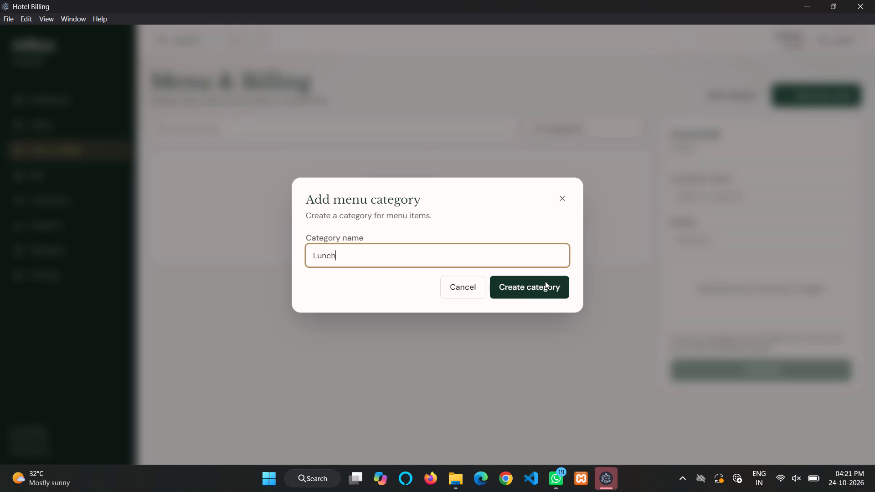
{"action": "left_click", "coordinate": [545, 281]}
{"action": "left_click", "coordinate": [604, 133]}
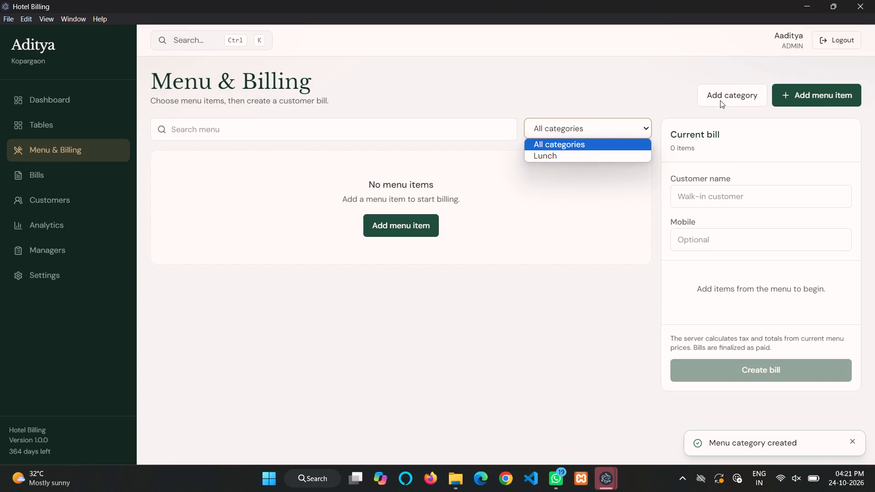
{"action": "left_click", "coordinate": [622, 113]}
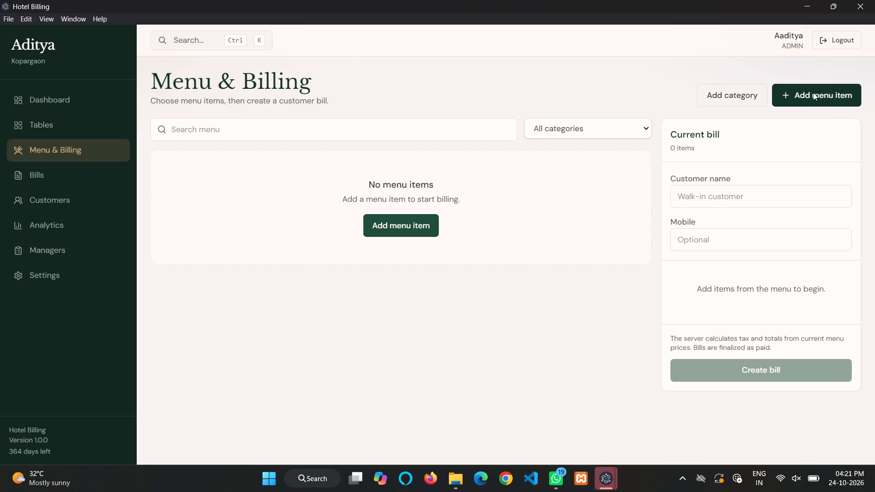
Add a menu item named chapati in the Lunch category with price 15 and save it.
{"action": "left_click", "coordinate": [814, 94]}
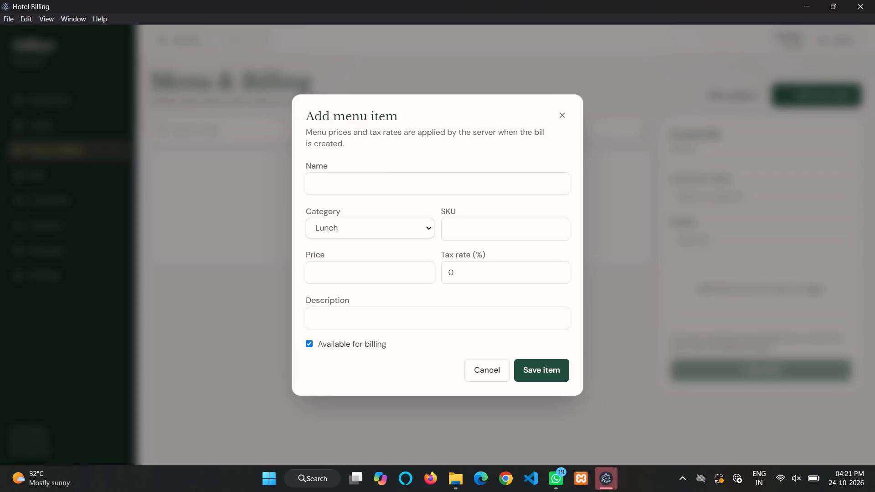
{"action": "left_click", "coordinate": [392, 178]}
{"action": "type", "text": "chapatri"}
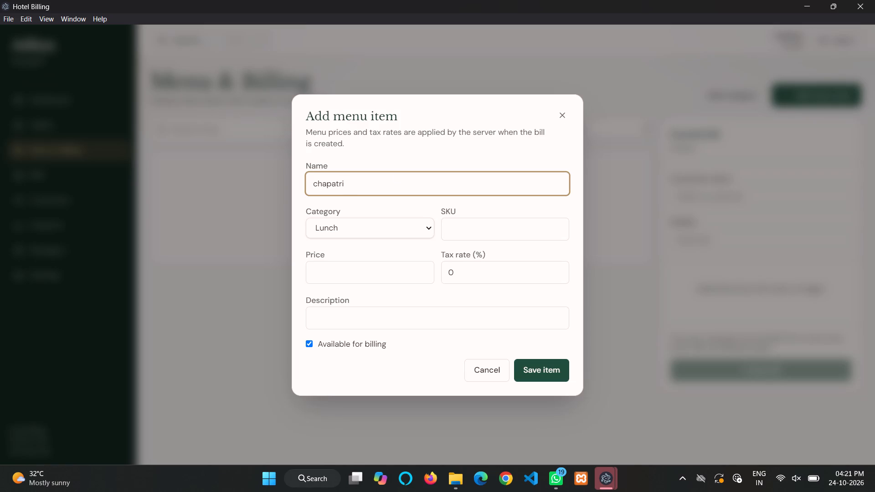
{"action": "key", "text": "BackSpace"}
{"action": "key", "text": "BackSpace"}
{"action": "key", "text": "i"}
{"action": "left_click", "coordinate": [427, 227]}
{"action": "left_click", "coordinate": [427, 227]}
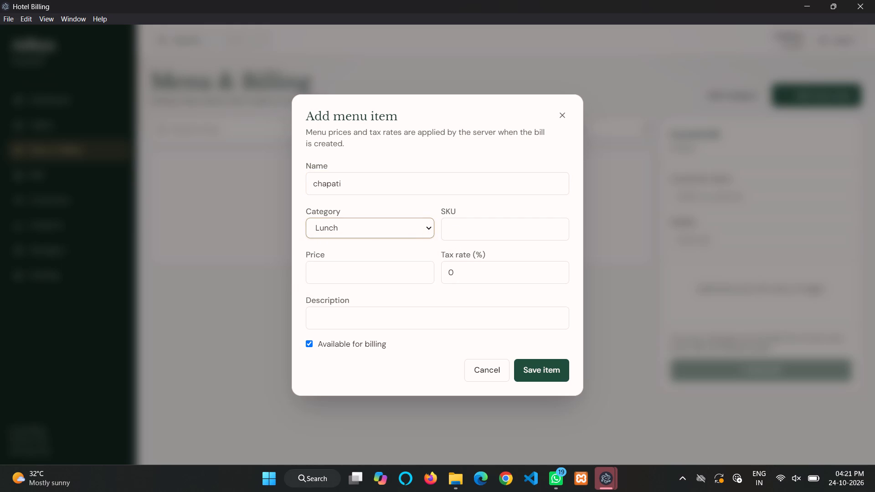
{"action": "left_click", "coordinate": [385, 267]}
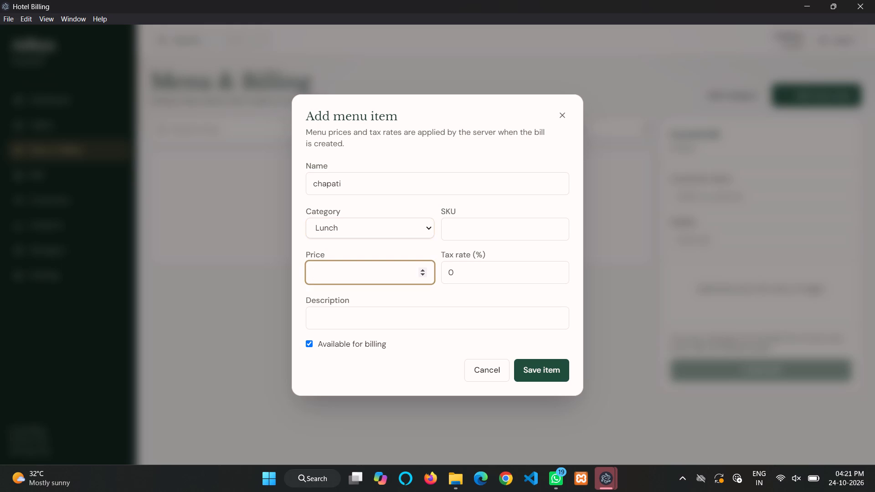
{"action": "type", "text": "15"}
{"action": "double_click", "coordinate": [517, 268]}
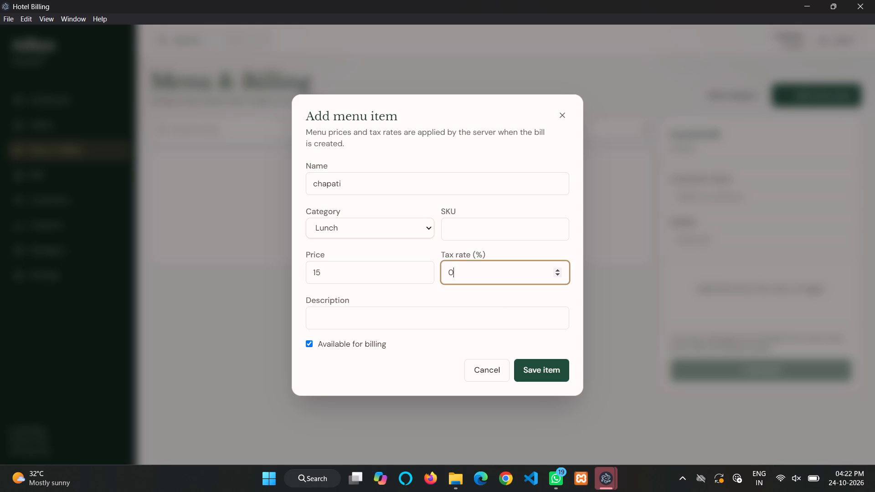
{"action": "left_click", "coordinate": [459, 317]}
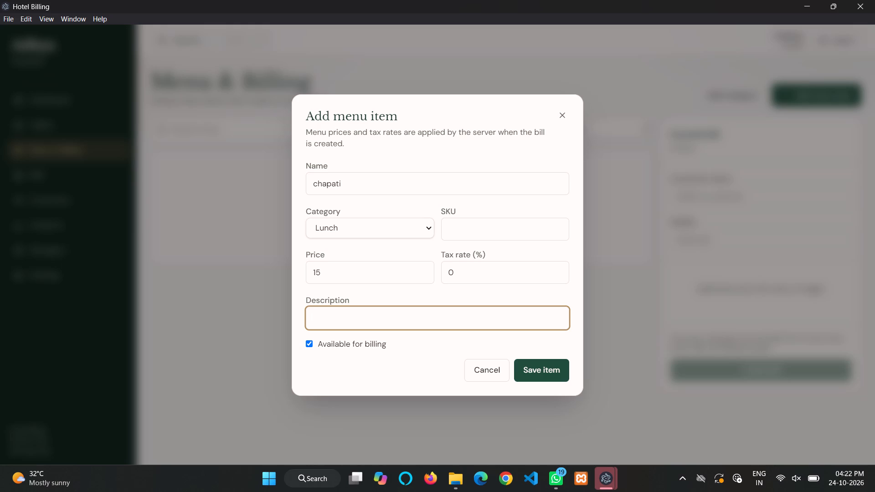
{"action": "left_click", "coordinate": [540, 369]}
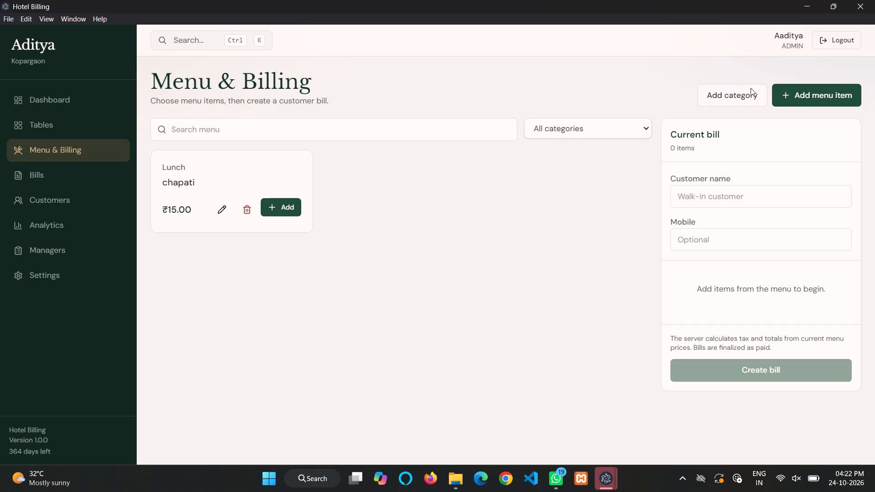
Add a menu item named paneer masala in the Lunch category with price 200 and save it.
{"action": "left_click", "coordinate": [788, 90]}
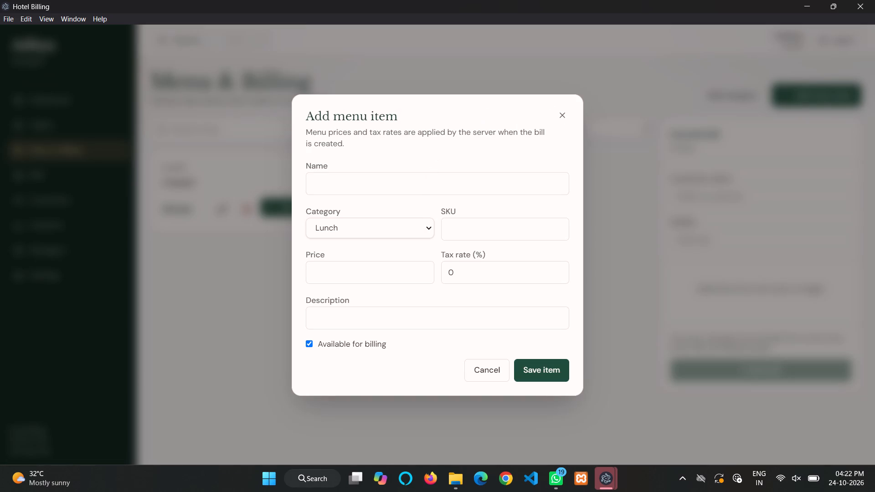
{"action": "left_click", "coordinate": [421, 189]}
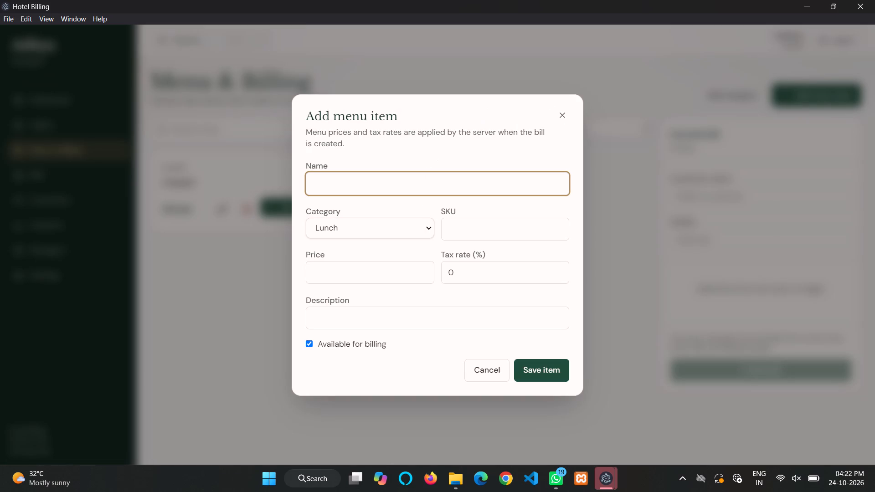
{"action": "type", "text": "panir"}
{"action": "key", "text": "space"}
{"action": "key", "text": "BackSpace"}
{"action": "key", "text": "BackSpace"}
{"action": "key", "text": "BackSpace"}
{"action": "type", "text": "eer mals"}
{"action": "key", "text": "BackSpace"}
{"action": "key", "text": "BackSpace"}
{"action": "type", "text": "sala"}
{"action": "left_click", "coordinate": [404, 278]}
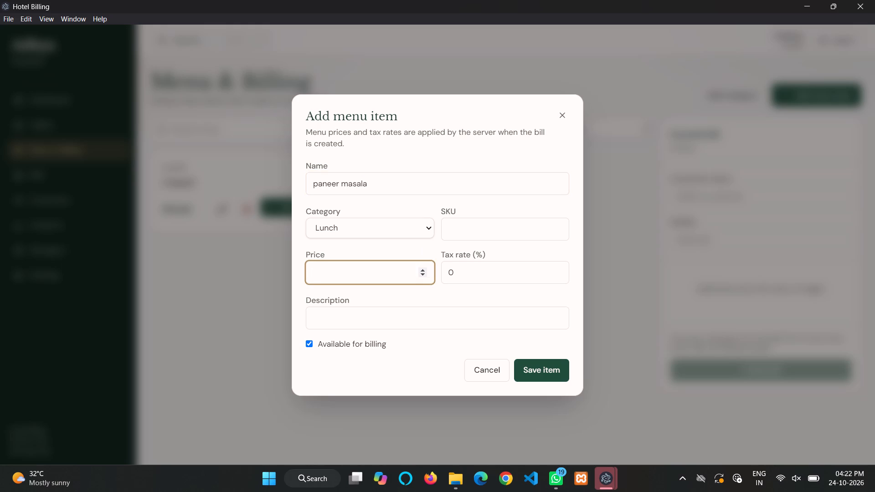
{"action": "type", "text": "200"}
{"action": "left_click", "coordinate": [540, 373]}
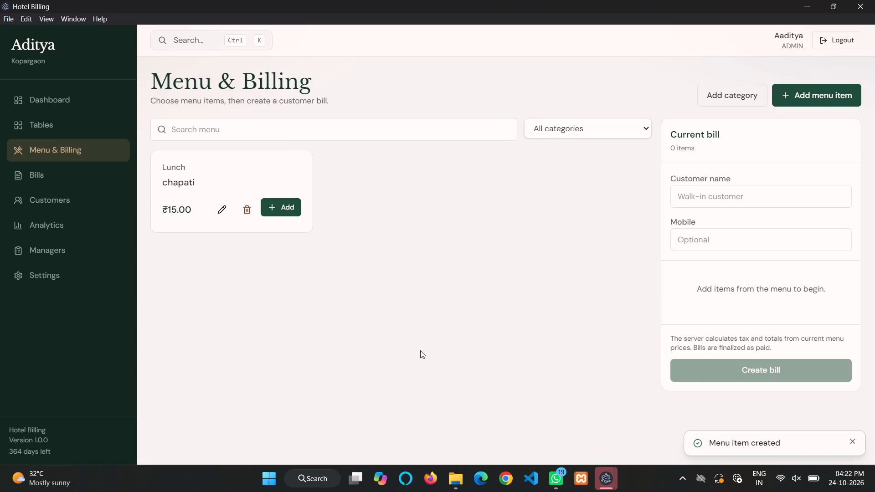
Create a menu category named Breakfast and check the category filter.
{"action": "left_click", "coordinate": [639, 131]}
{"action": "left_click", "coordinate": [639, 131]}
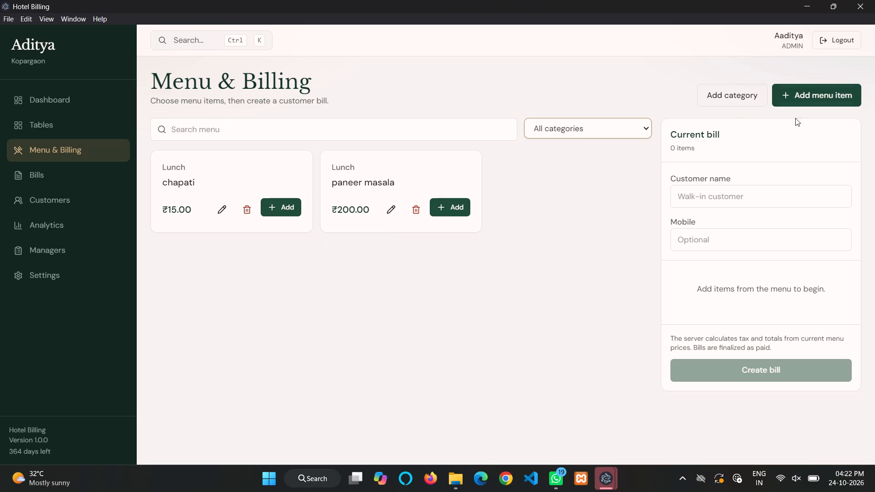
{"action": "left_click", "coordinate": [754, 87]}
{"action": "key", "text": "b"}
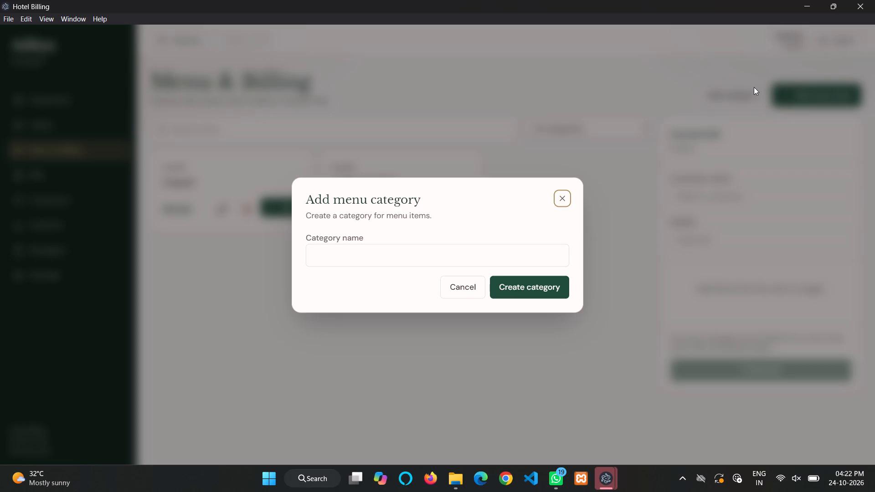
{"action": "left_click", "coordinate": [553, 257]}
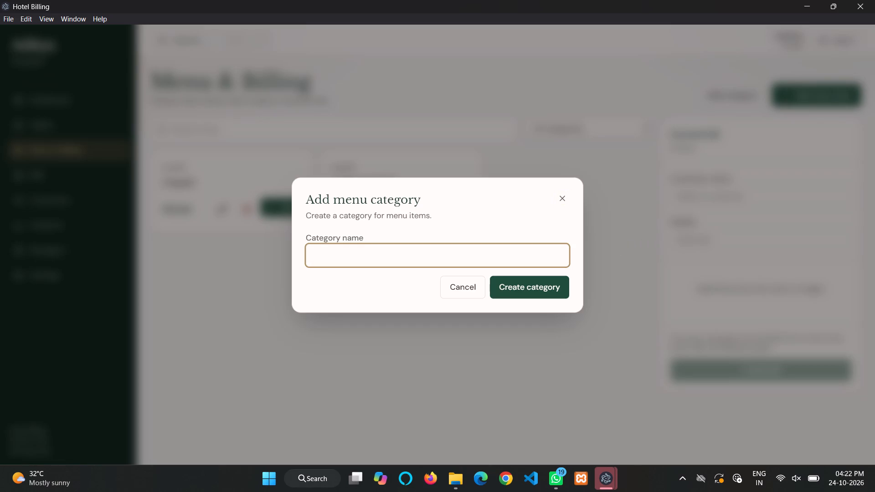
{"action": "type", "text": "Break"}
{"action": "type", "text": "fast"}
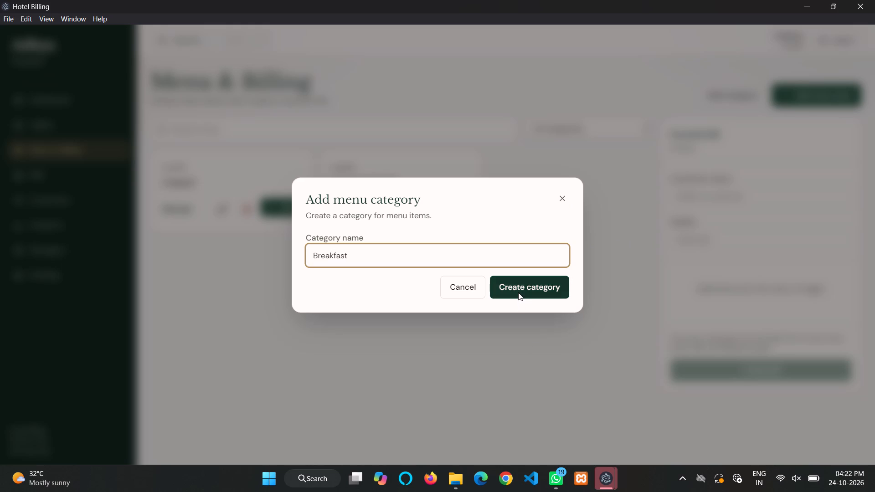
{"action": "left_click", "coordinate": [518, 292]}
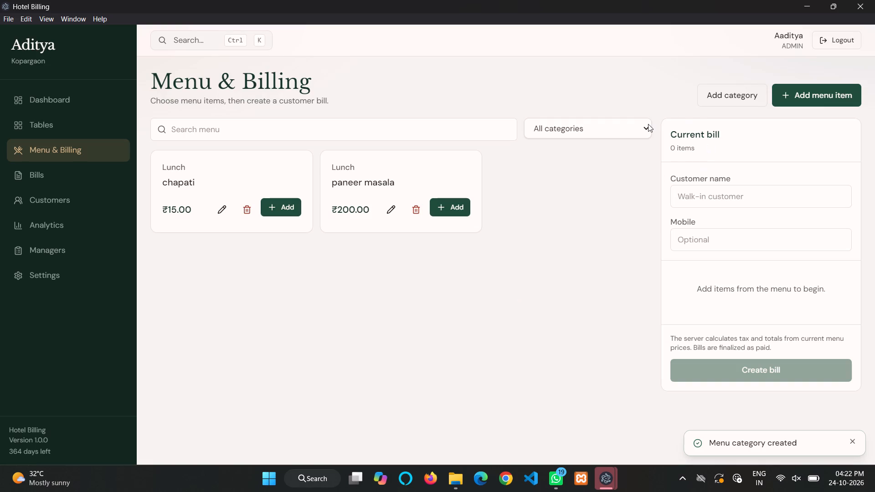
{"action": "left_click", "coordinate": [648, 124]}
{"action": "left_click", "coordinate": [648, 124]}
Add a menu item named Poha in the Breakfast category with price 20, save it and check the category filter.
{"action": "left_click", "coordinate": [802, 89]}
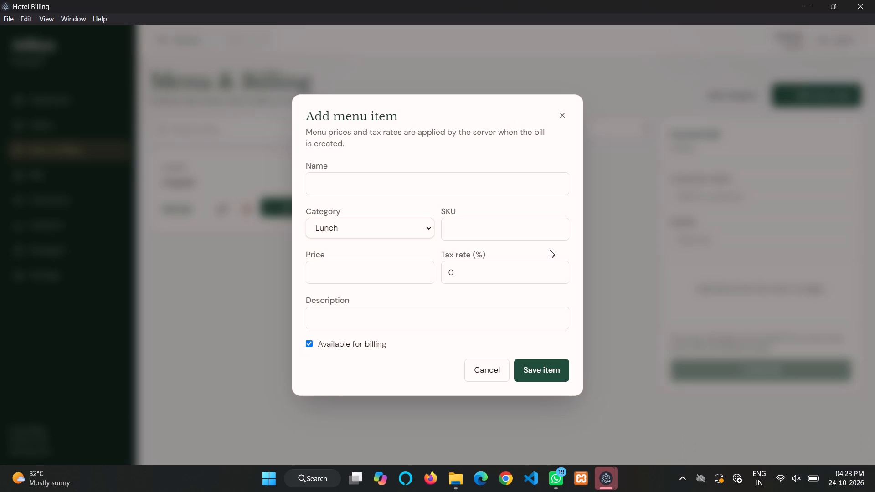
{"action": "left_click", "coordinate": [501, 184]}
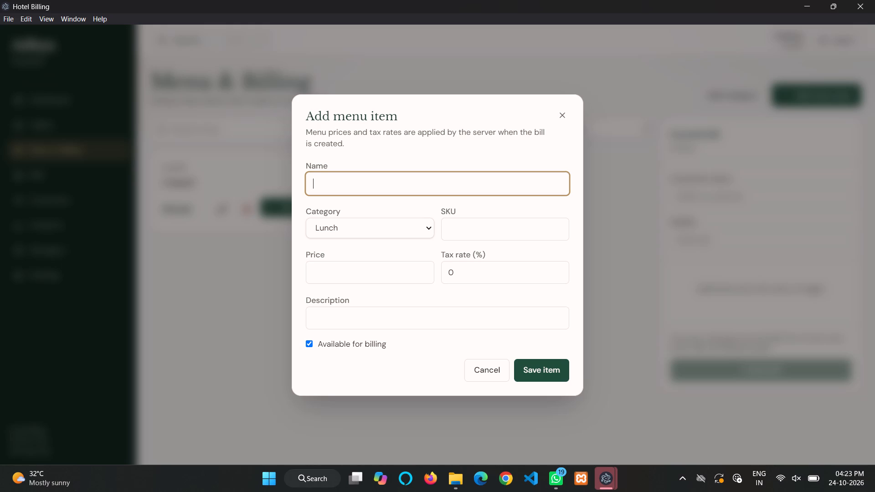
{"action": "type", "text": "Poha"}
{"action": "left_click", "coordinate": [429, 231]}
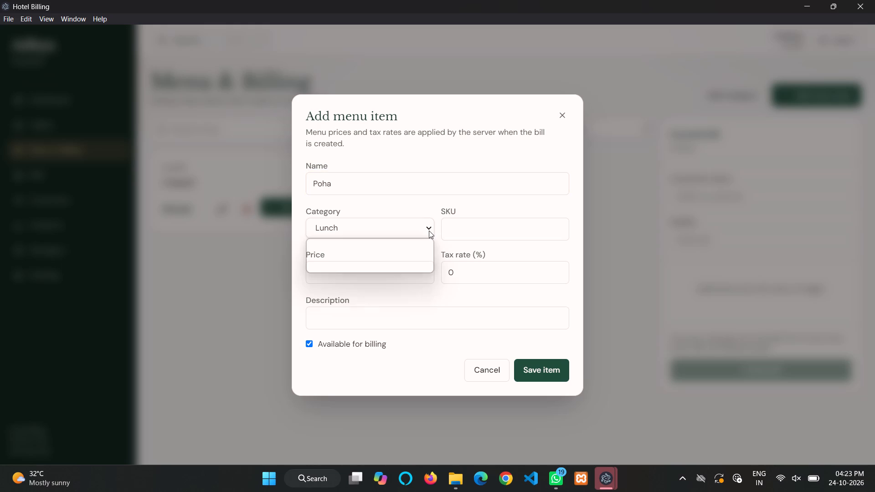
{"action": "left_click", "coordinate": [399, 276]}
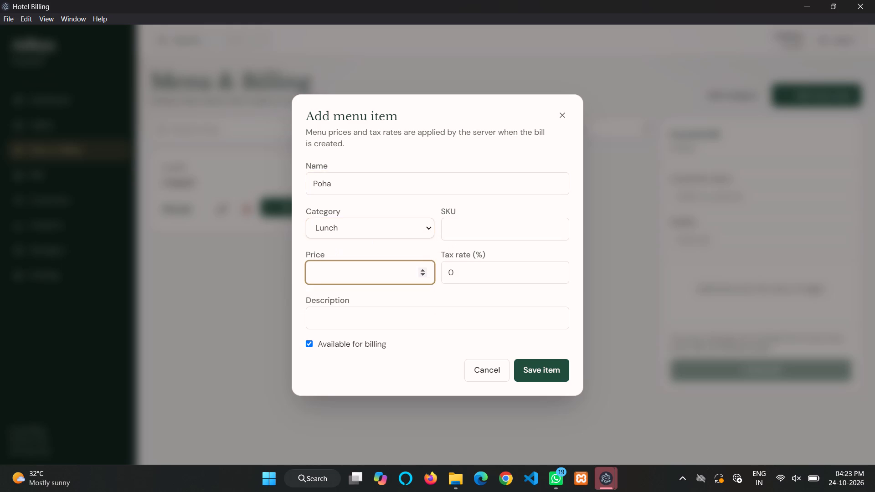
{"action": "left_click", "coordinate": [390, 237]}
{"action": "left_click", "coordinate": [378, 265]}
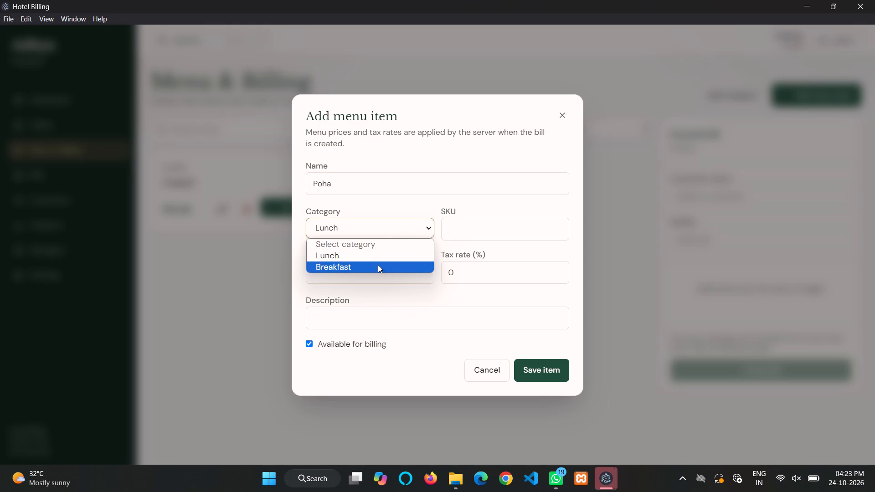
{"action": "left_click", "coordinate": [384, 266]}
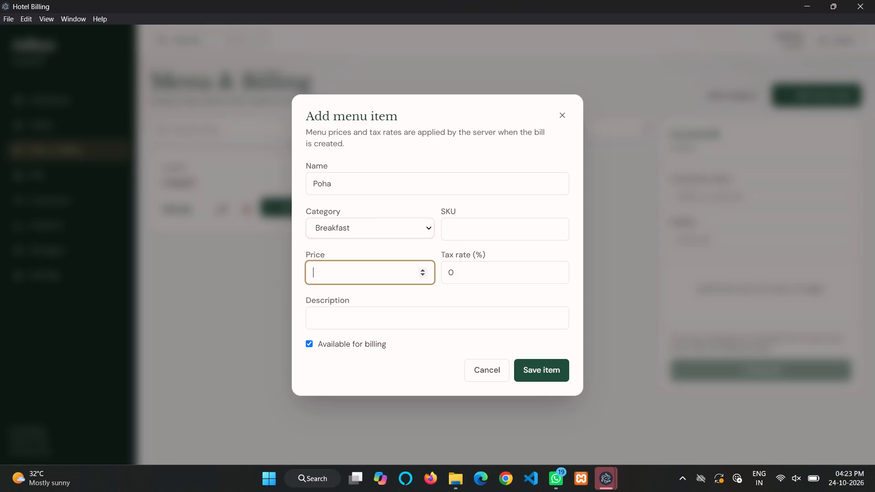
{"action": "type", "text": "20"}
{"action": "left_click", "coordinate": [545, 367]}
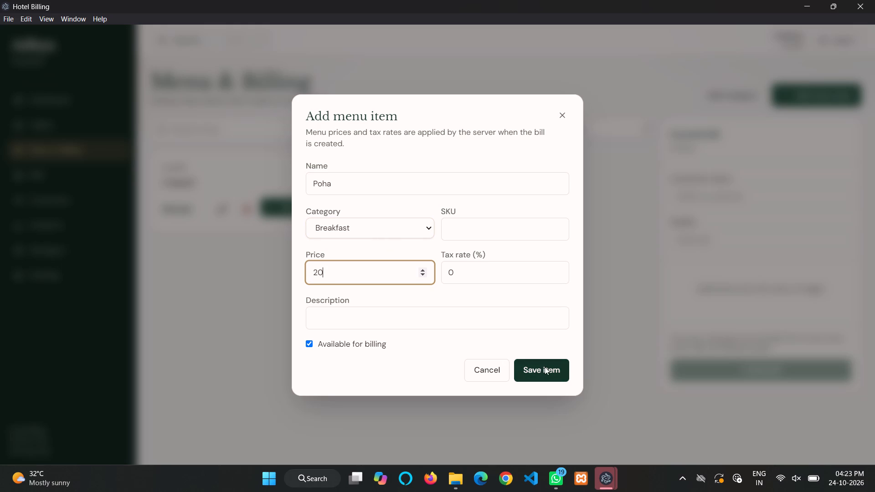
{"action": "left_click", "coordinate": [596, 127]}
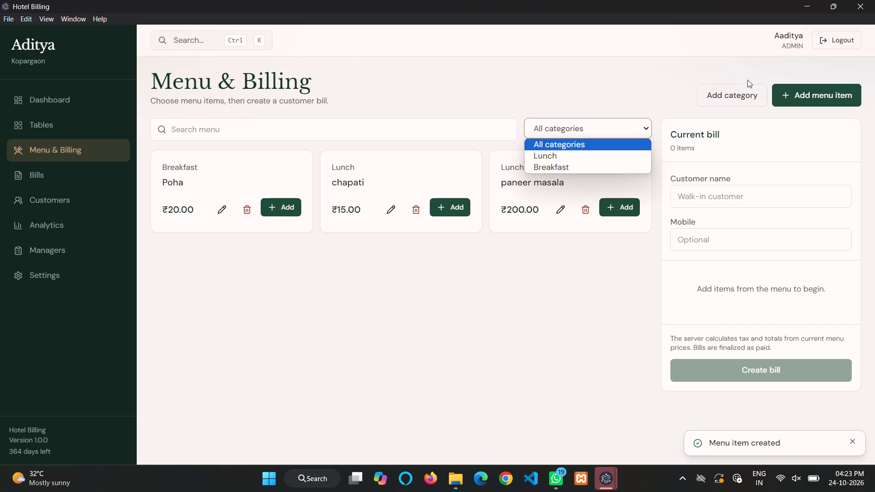
{"action": "left_click", "coordinate": [636, 72]}
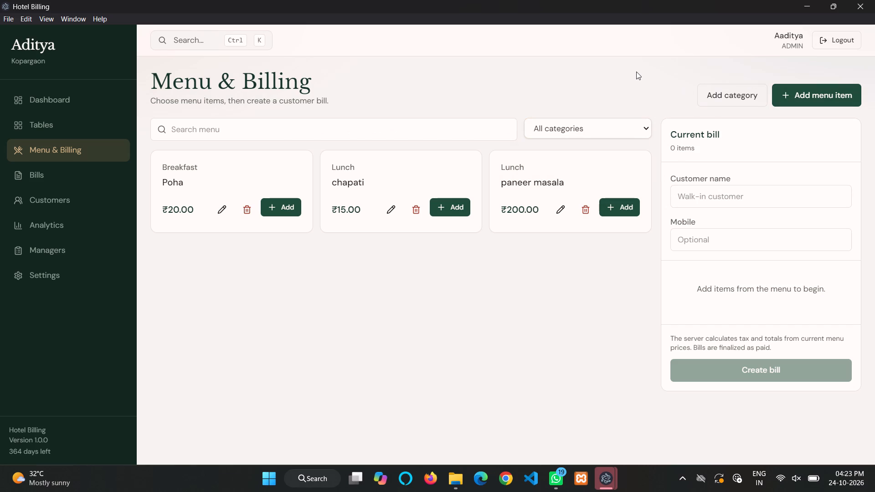
{"action": "left_click", "coordinate": [610, 293]}
Enter Rushikesh as the customer name on the current bill in Menu & Billing, leaving the mobile number blank.
{"action": "left_click", "coordinate": [707, 192]}
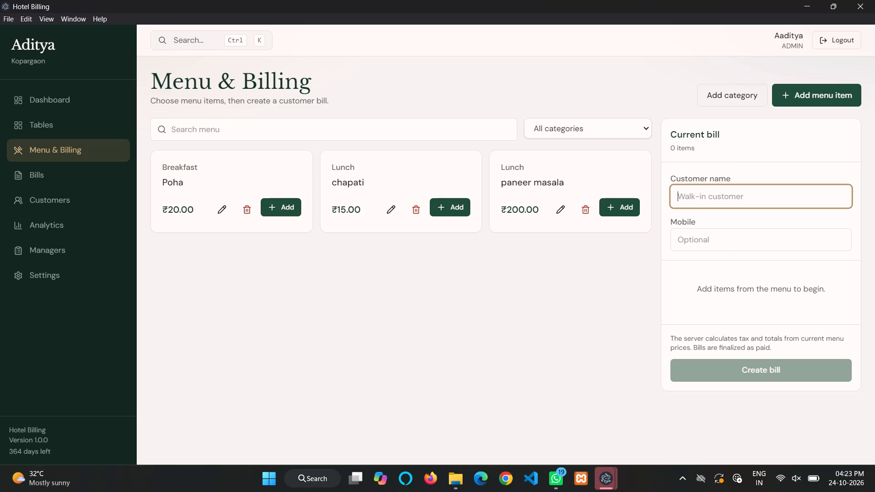
{"action": "type", "text": "Rush"}
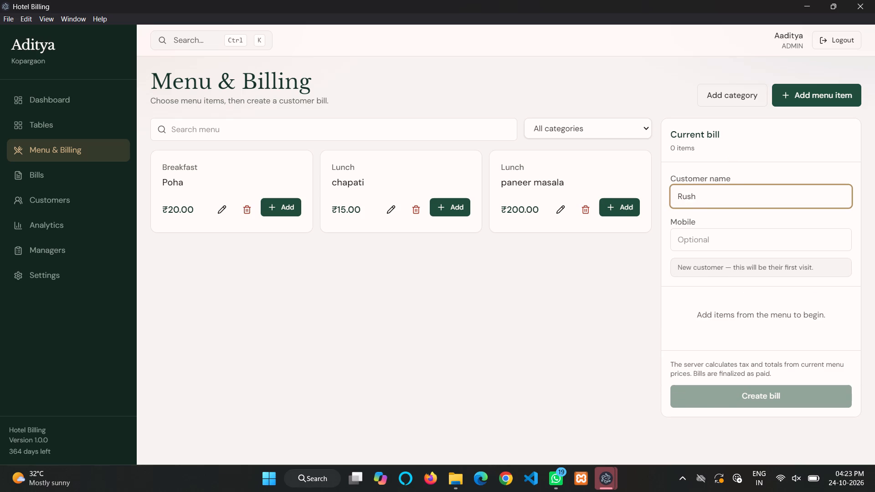
{"action": "key", "text": "i"}
{"action": "type", "text": "ks"}
{"action": "key", "text": "BackSpace"}
{"action": "type", "text": "esh"}
{"action": "left_click", "coordinate": [700, 243]}
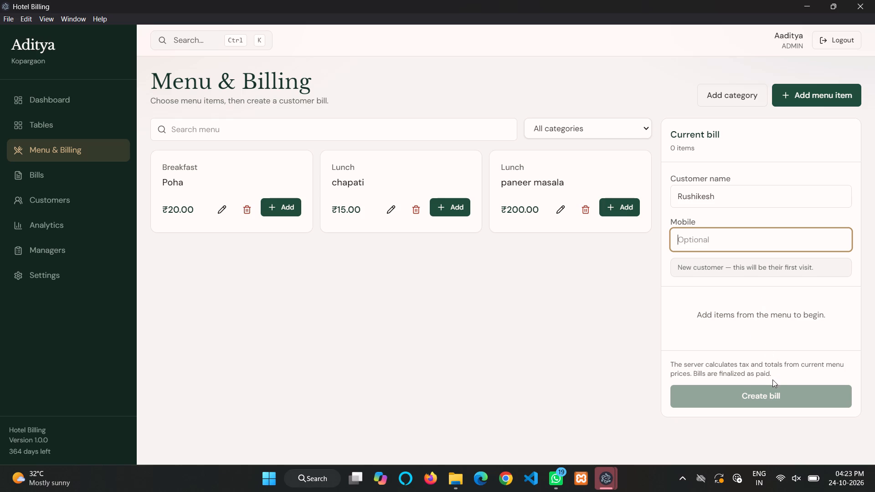
{"action": "left_click", "coordinate": [762, 316]}
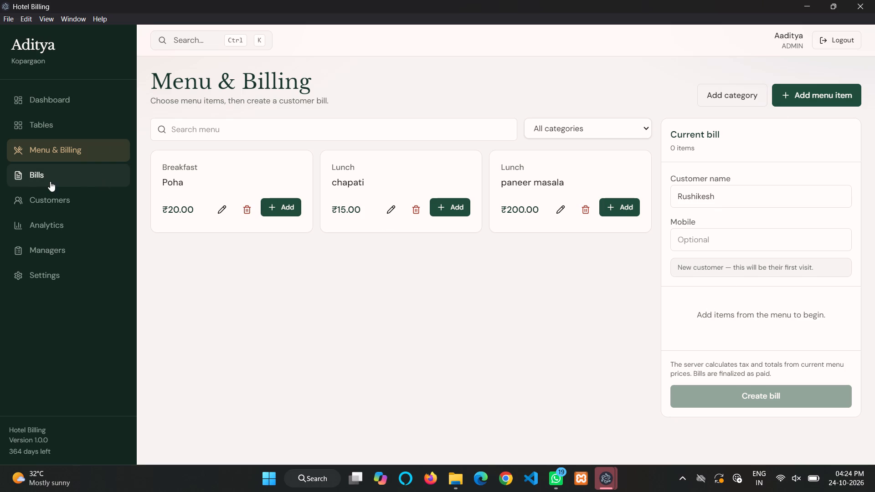
Start a bill for Table 1 by filtering the food items to Breakfast and adding one Poha.
{"action": "left_click", "coordinate": [58, 122]}
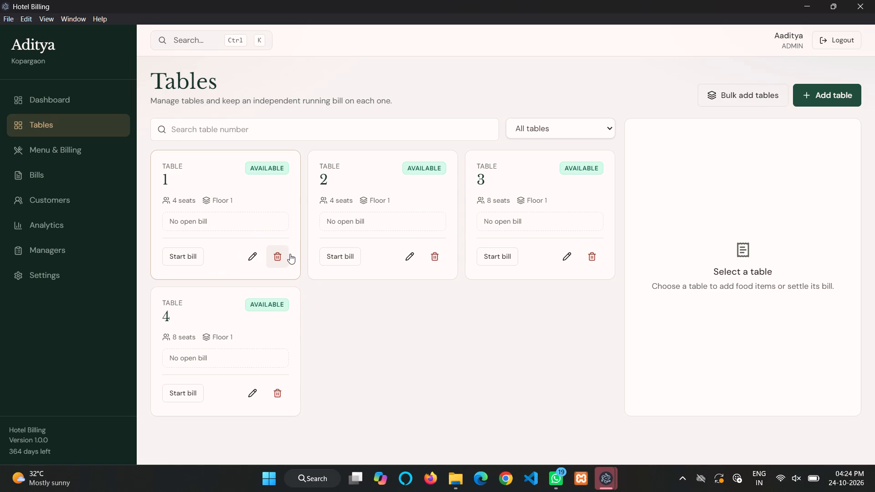
{"action": "left_click", "coordinate": [248, 215]}
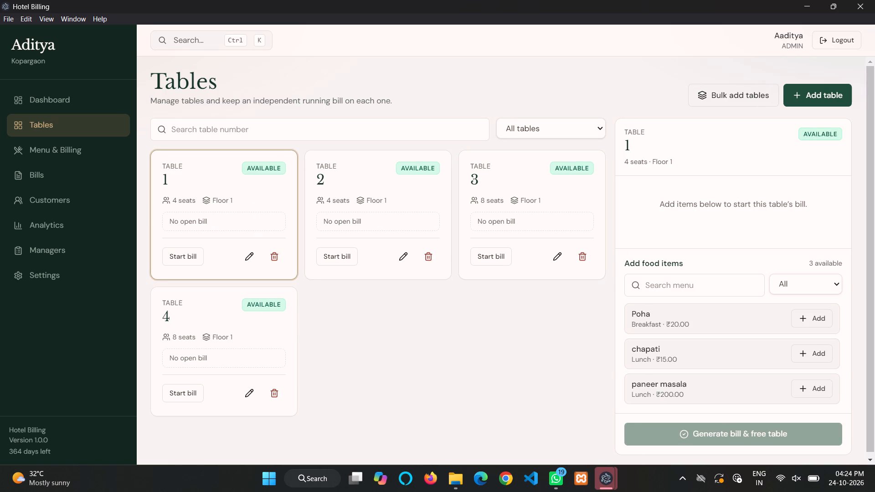
{"action": "left_click", "coordinate": [803, 283]}
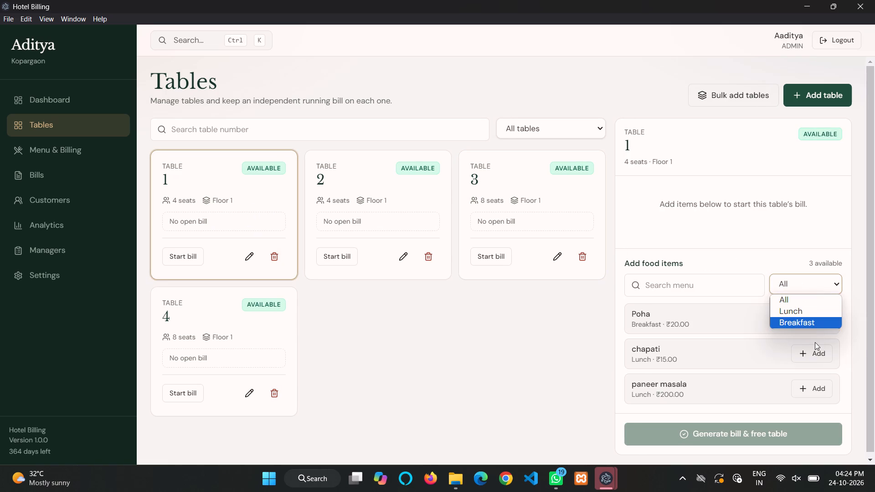
{"action": "left_click", "coordinate": [815, 342]}
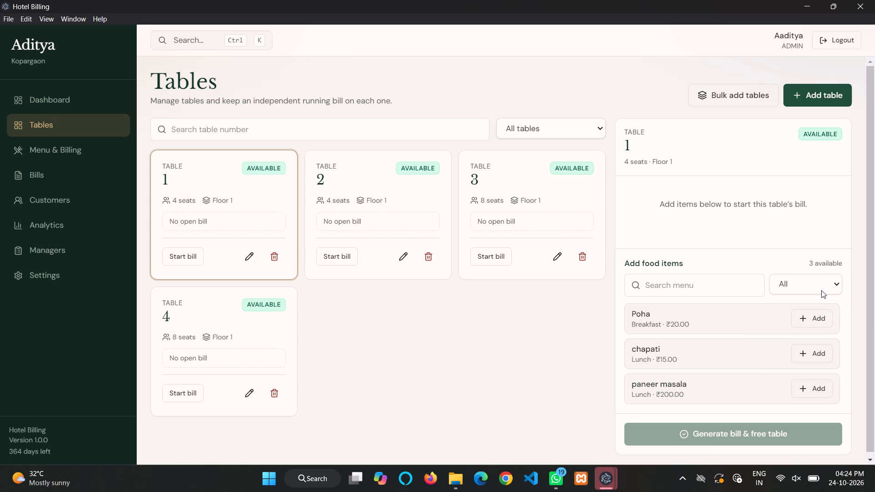
{"action": "left_click", "coordinate": [821, 277]}
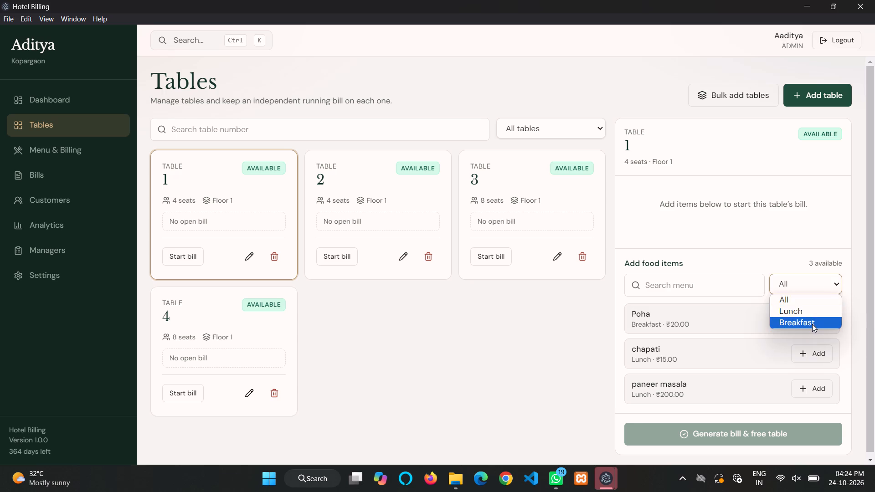
{"action": "left_click", "coordinate": [812, 324]}
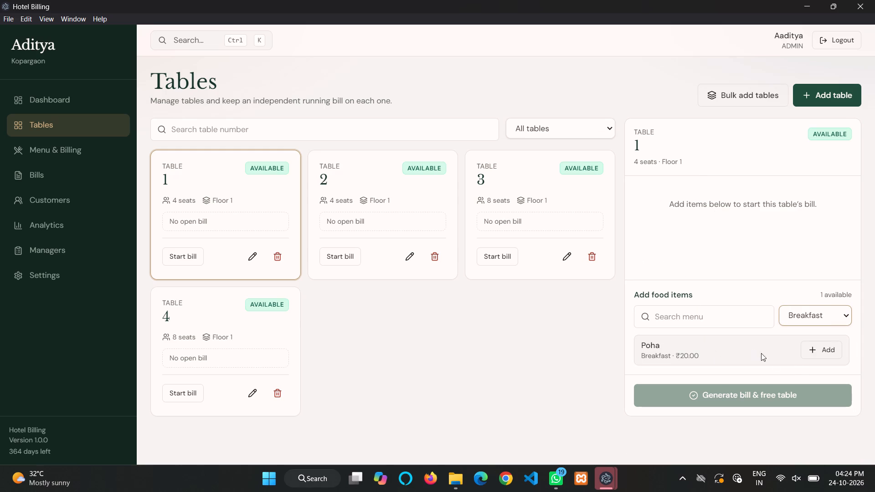
{"action": "left_click", "coordinate": [813, 352]}
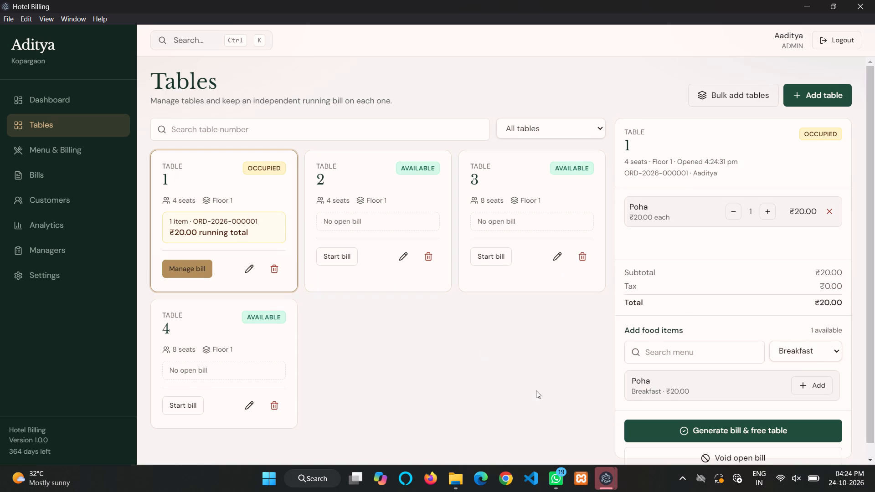
Open the bill generation form for Table 1.
{"action": "left_click", "coordinate": [692, 430]}
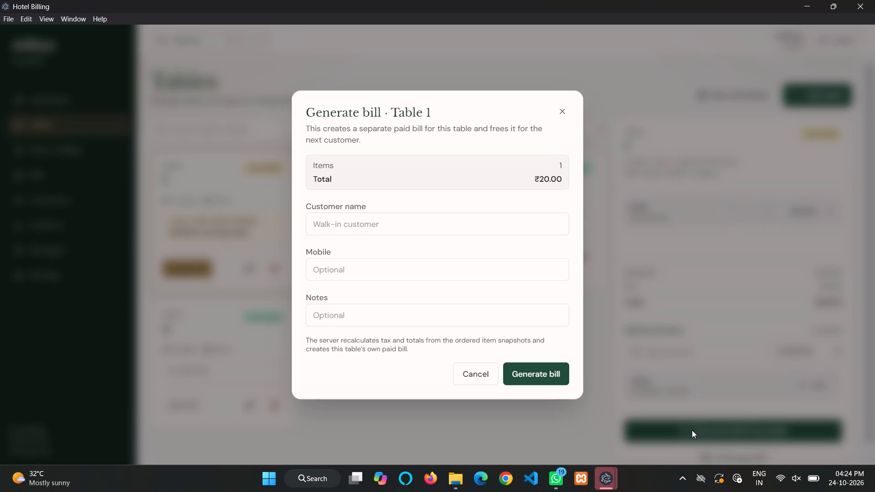
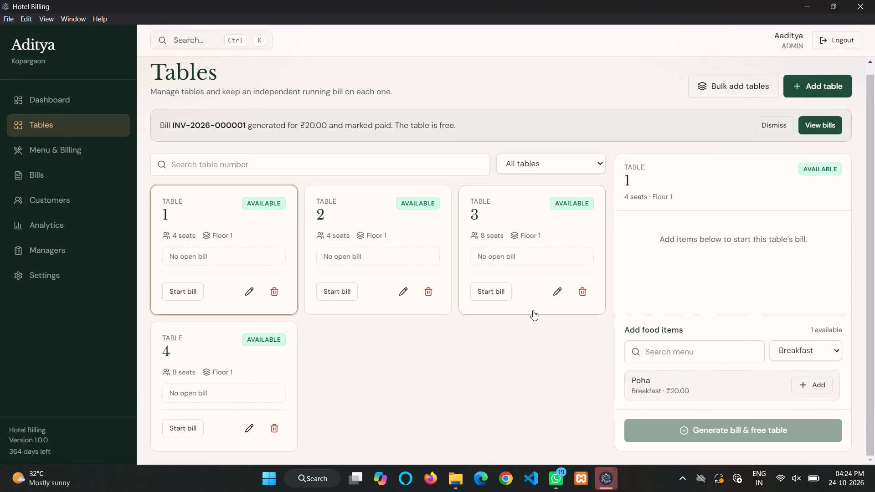
Start a bill for Table 2 with one paneer masala and three chapati, filtering the food items to Lunch.
{"action": "left_click", "coordinate": [394, 224]}
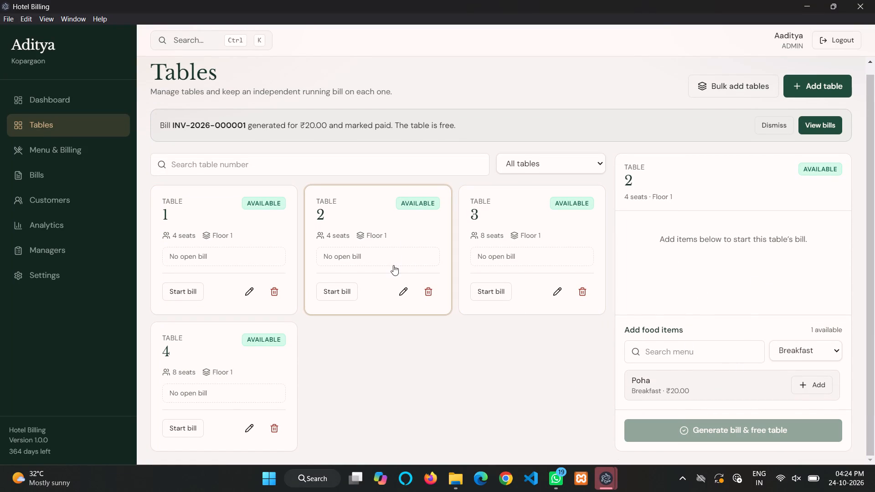
{"action": "left_click", "coordinate": [337, 296]}
{"action": "left_click", "coordinate": [348, 293]}
{"action": "left_click", "coordinate": [365, 255]}
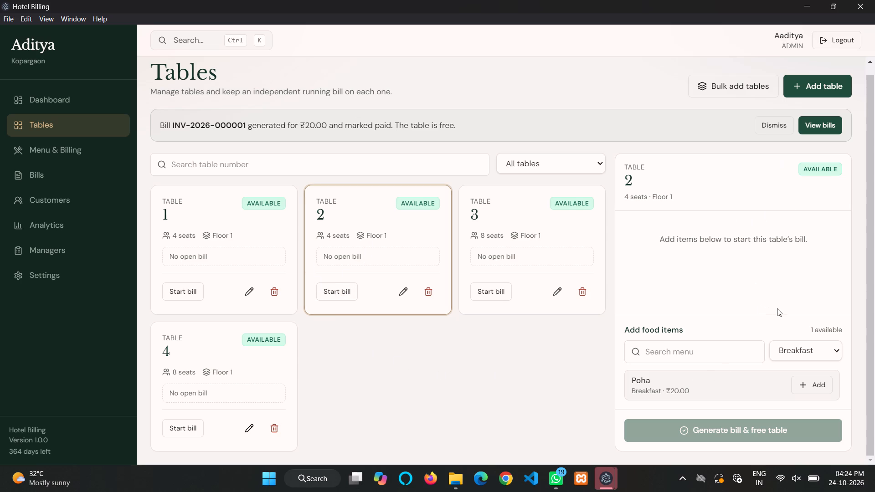
{"action": "left_click", "coordinate": [813, 357]}
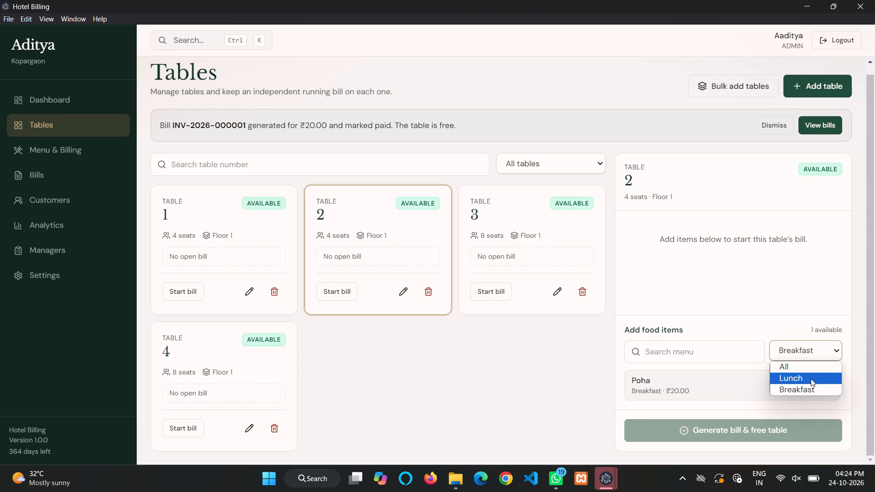
{"action": "left_click", "coordinate": [811, 379]}
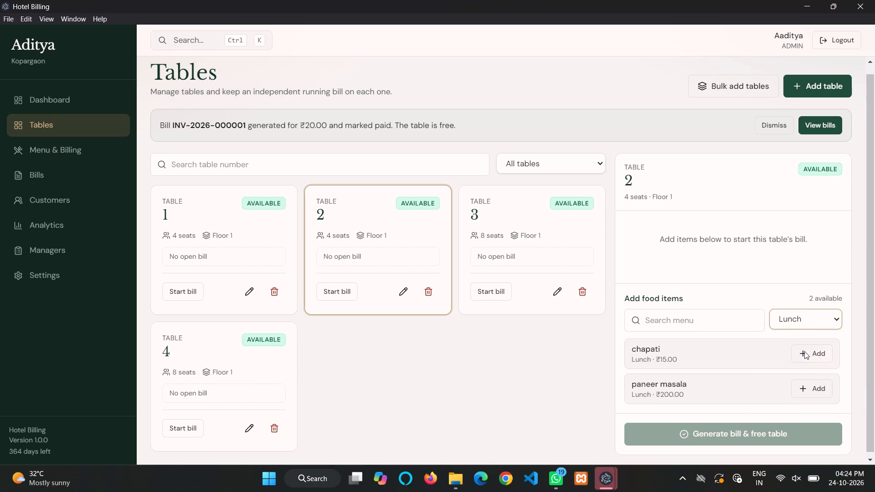
{"action": "left_click", "coordinate": [808, 383]}
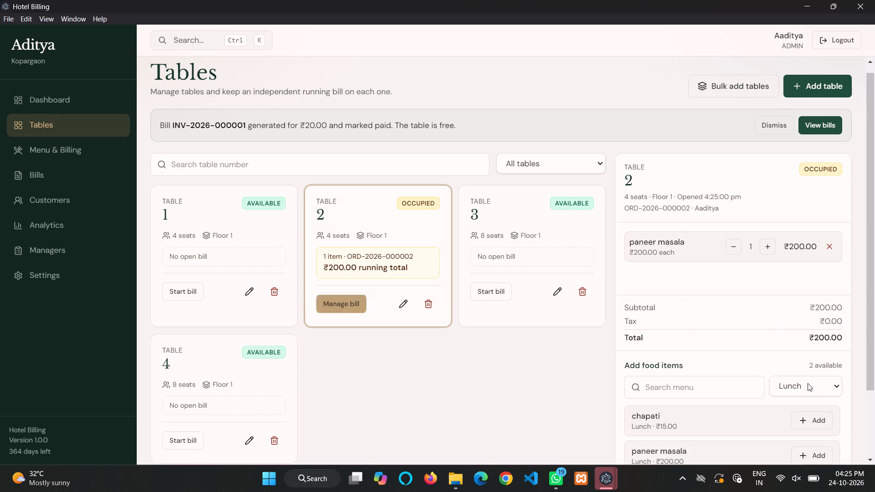
{"action": "scroll", "coordinate": [772, 367], "scroll_direction": "down", "scroll_amount": 1}
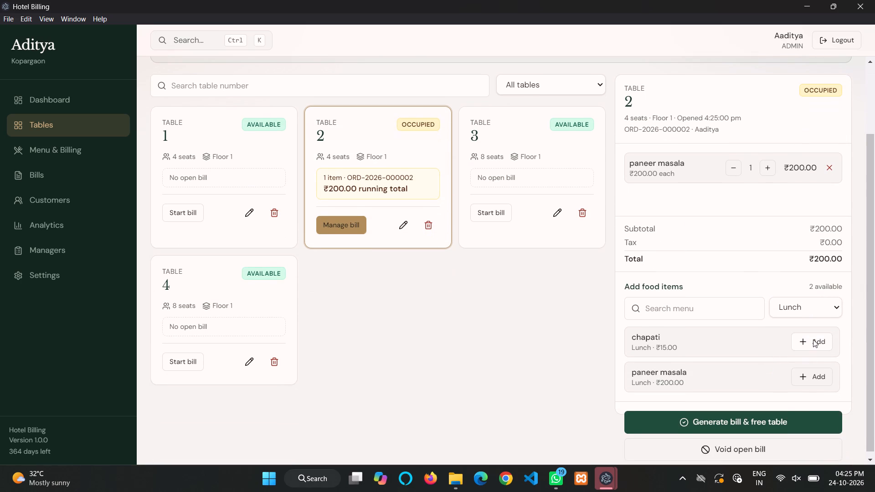
{"action": "left_click", "coordinate": [813, 339]}
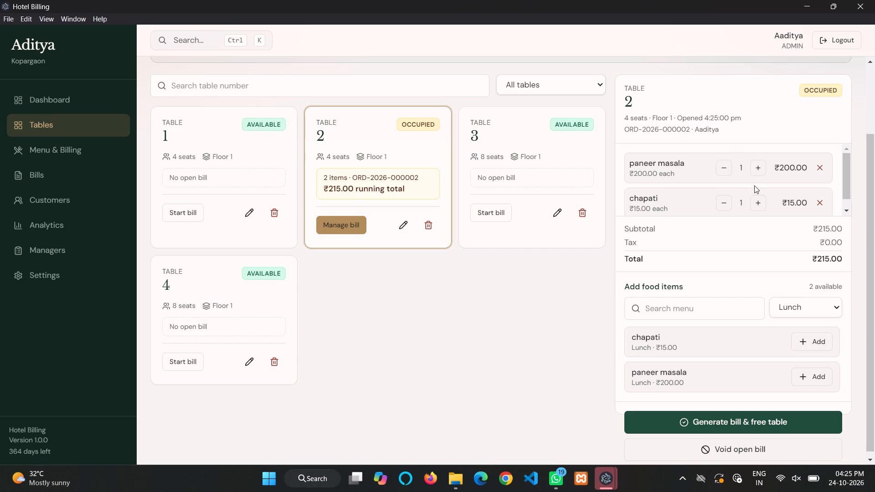
{"action": "left_click", "coordinate": [758, 203]}
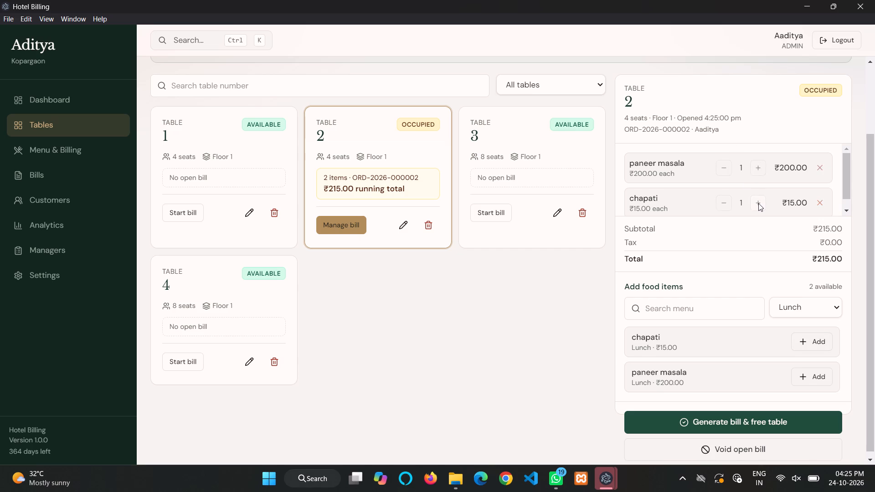
{"action": "left_click", "coordinate": [758, 203]}
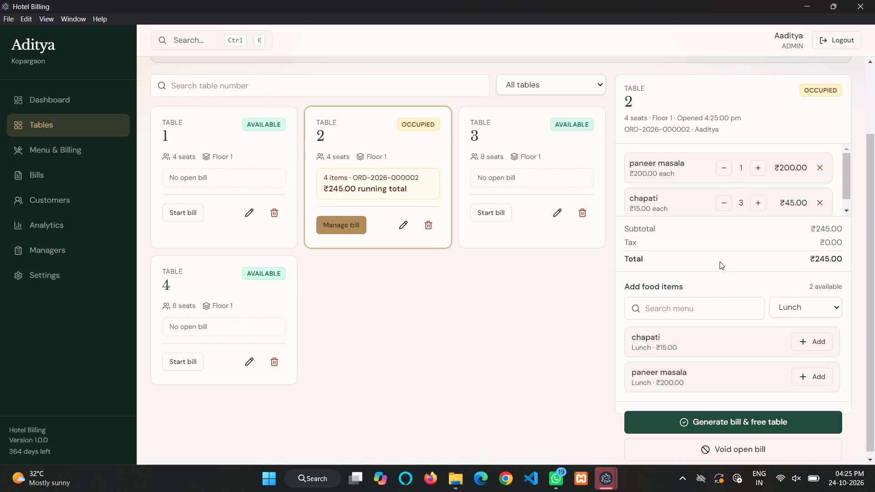
Generate the Table 2 bill with customer name Rushikesh, leaving the mobile and notes blank, and free the table.
{"action": "scroll", "coordinate": [734, 146], "scroll_direction": "right", "scroll_amount": 1}
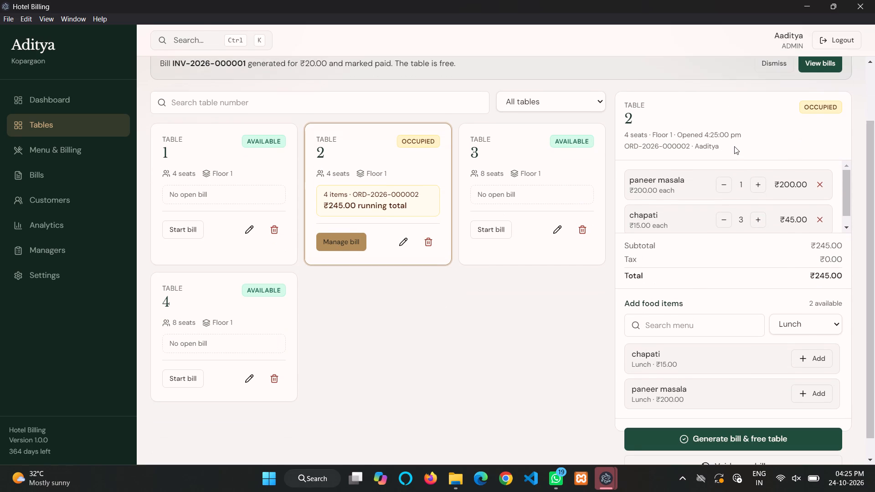
{"action": "scroll", "coordinate": [734, 146], "scroll_direction": "right", "scroll_amount": 3}
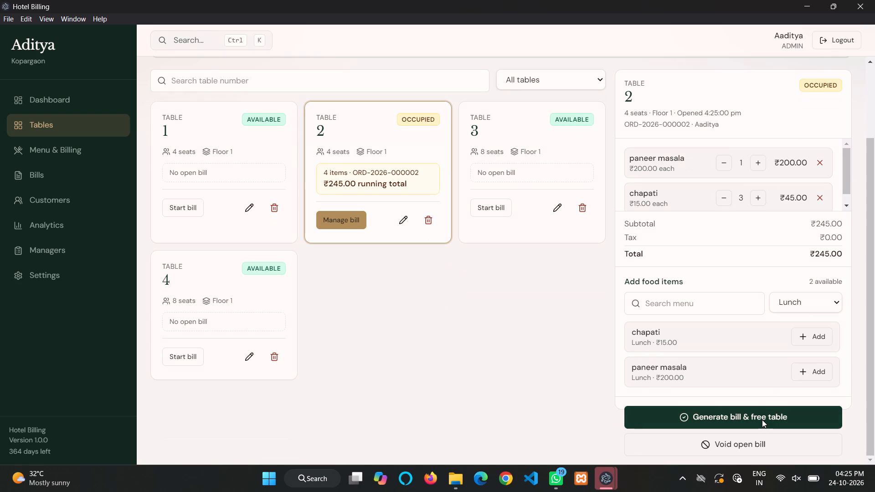
{"action": "left_click", "coordinate": [762, 420]}
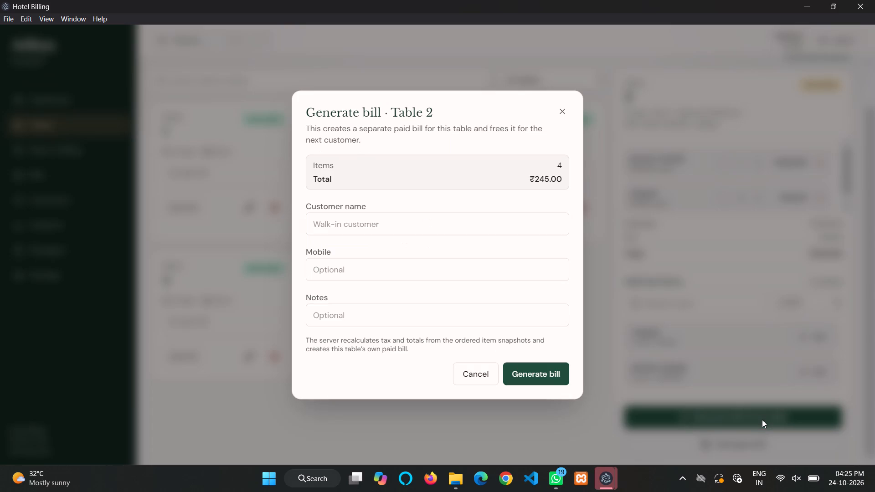
{"action": "left_click", "coordinate": [464, 229]}
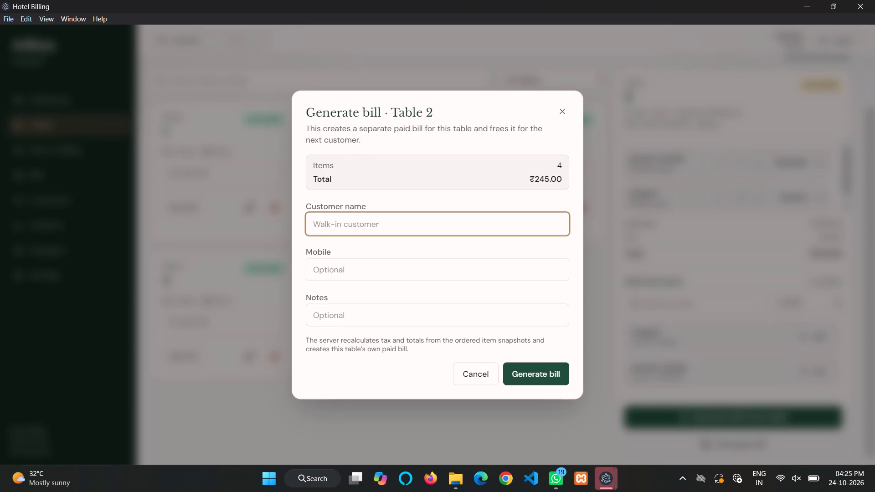
{"action": "type", "text": "Rushiesk"}
{"action": "key", "text": "BackSpace"}
{"action": "key", "text": "BackSpace"}
{"action": "key", "text": "BackSpace"}
{"action": "type", "text": "kesh"}
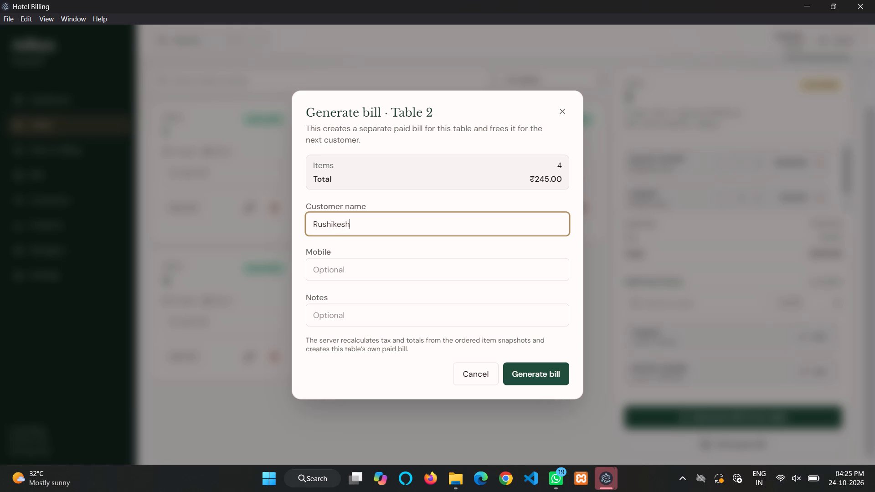
{"action": "left_click", "coordinate": [441, 270]}
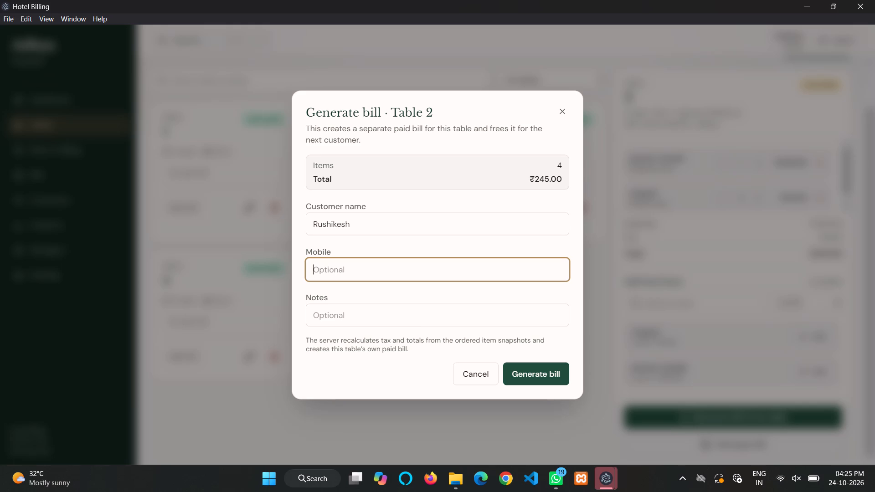
{"action": "left_click", "coordinate": [537, 370]}
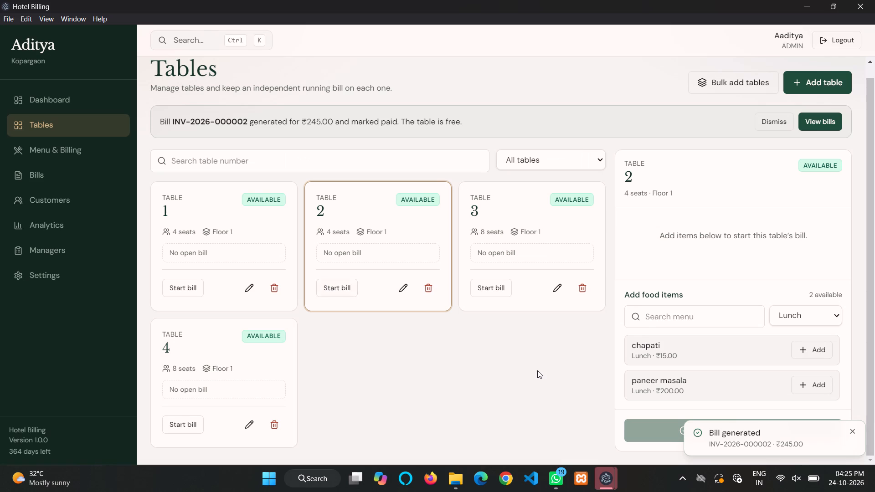
{"action": "scroll", "coordinate": [749, 365], "scroll_direction": "down", "scroll_amount": 1}
{"action": "left_click", "coordinate": [58, 177]}
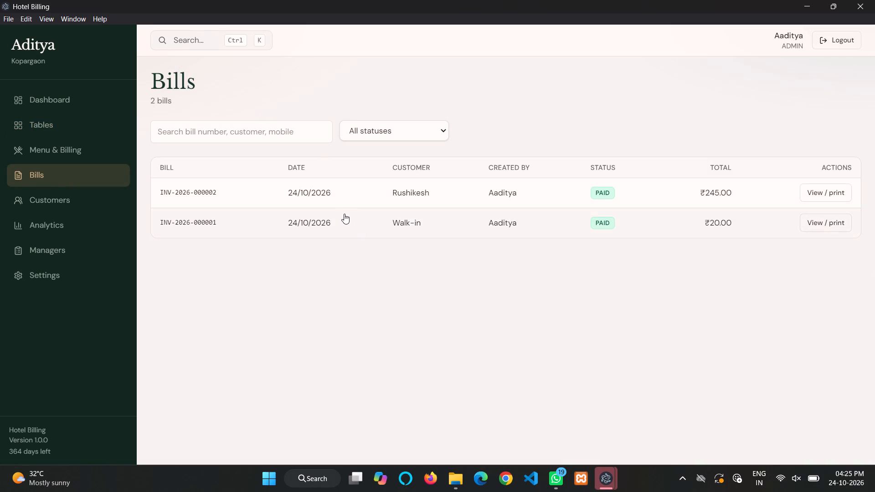
{"action": "left_click", "coordinate": [831, 191]}
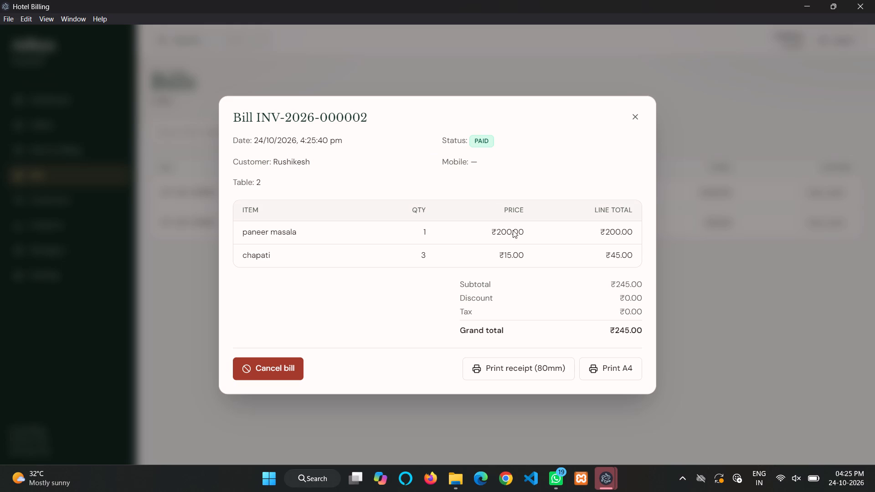
{"action": "left_click", "coordinate": [602, 363]}
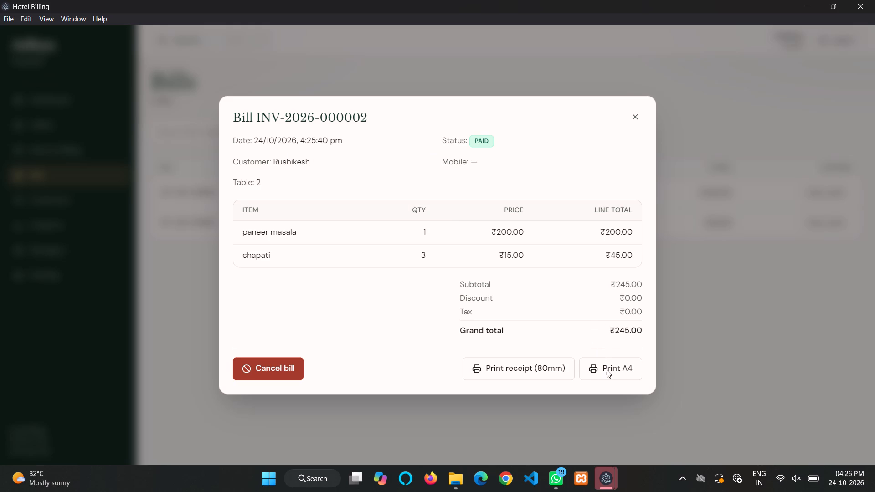
{"action": "left_click", "coordinate": [612, 373]}
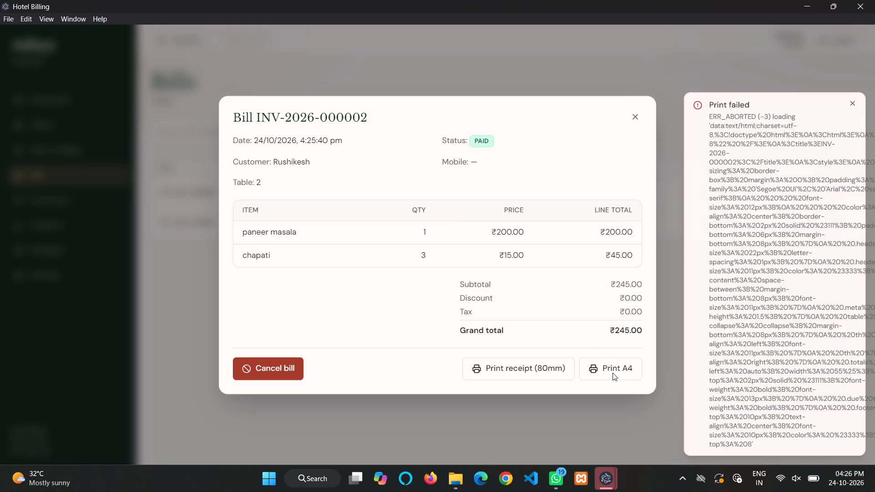
{"action": "scroll", "coordinate": [794, 329], "scroll_direction": "down", "scroll_amount": 2}
{"action": "left_click", "coordinate": [853, 104]}
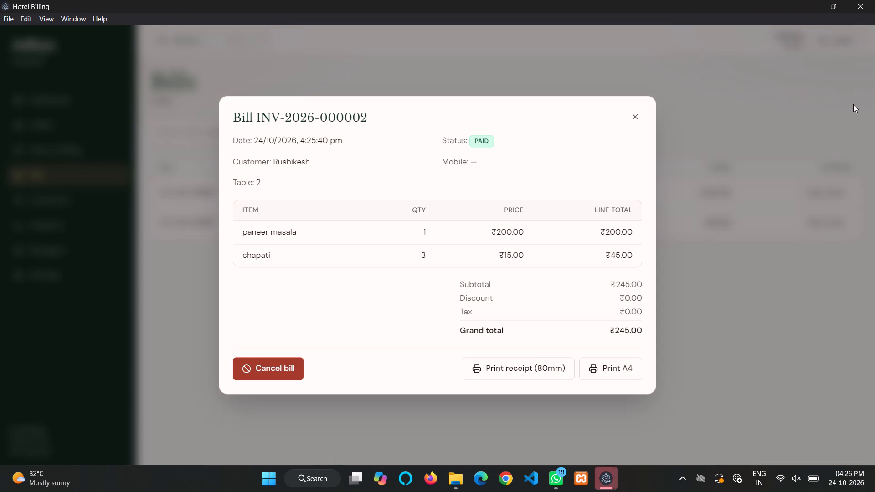
{"action": "left_click", "coordinate": [622, 370]}
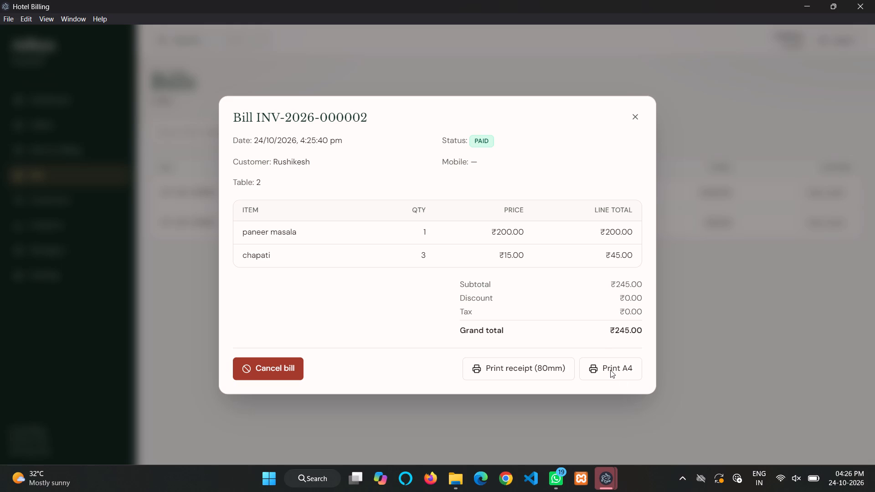
{"action": "left_click", "coordinate": [610, 370]}
{"action": "left_click", "coordinate": [587, 369]}
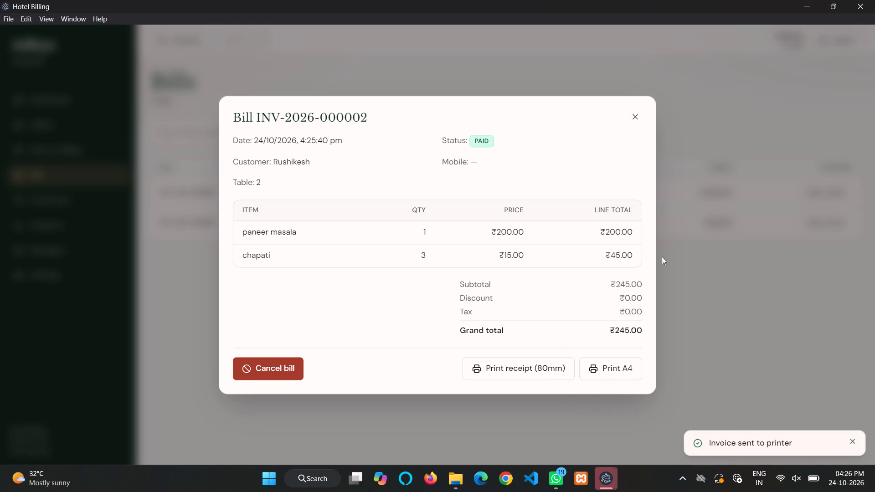
{"action": "left_click", "coordinate": [639, 116]}
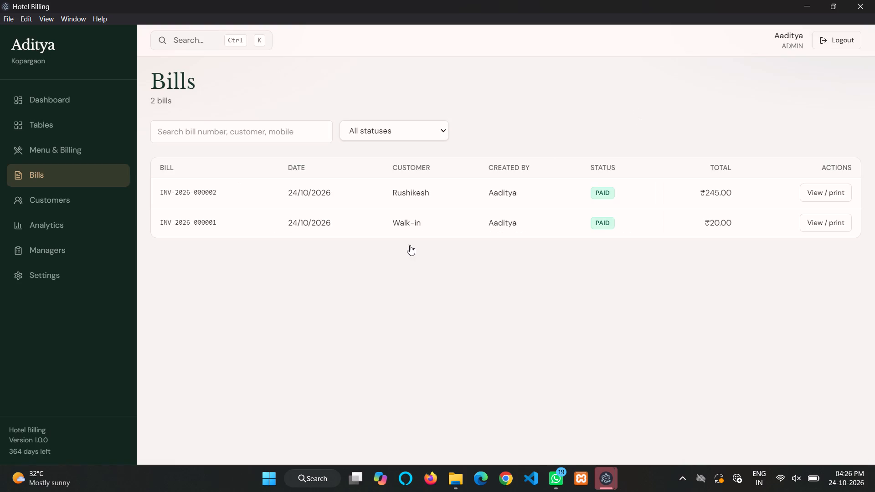
{"action": "left_click", "coordinate": [835, 194]}
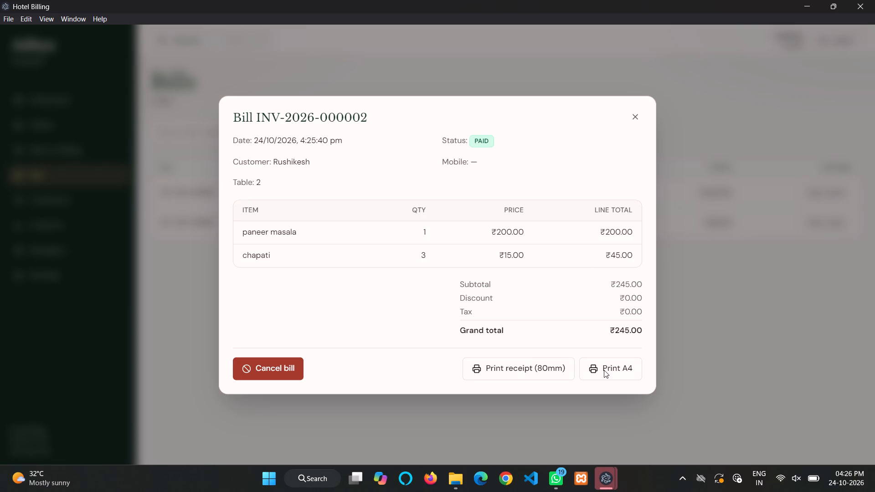
{"action": "left_click", "coordinate": [605, 370]}
{"action": "left_click", "coordinate": [522, 365]}
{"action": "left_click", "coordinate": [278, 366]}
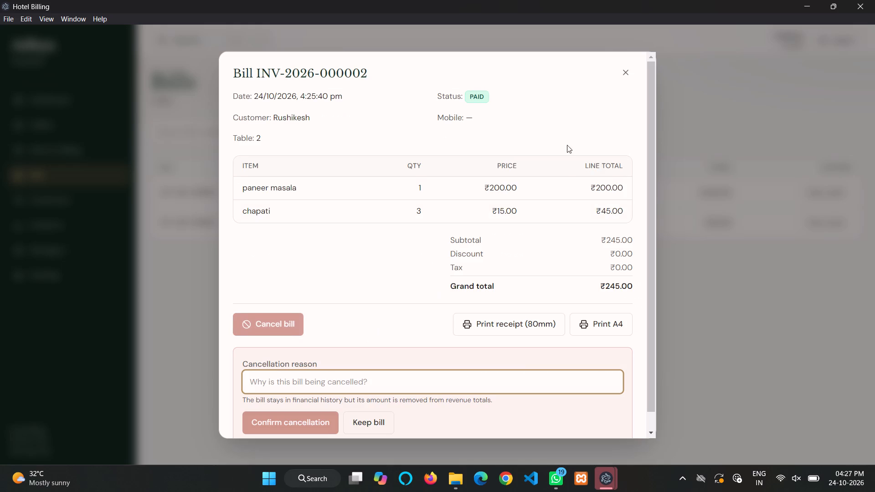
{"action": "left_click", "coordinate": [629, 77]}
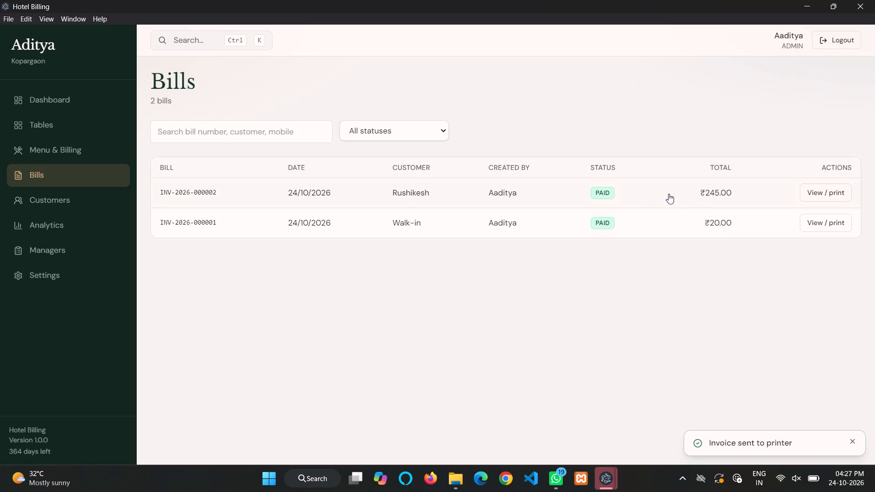
{"action": "left_click", "coordinate": [812, 188]}
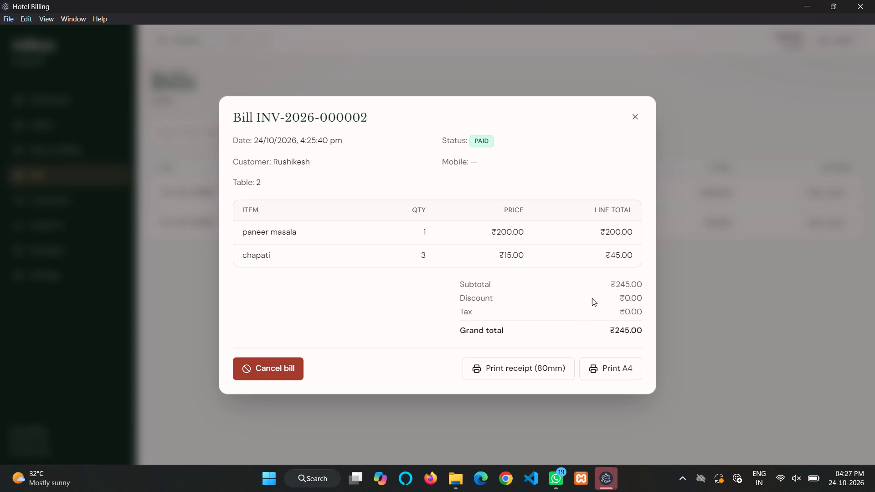
{"action": "left_click", "coordinate": [552, 368]}
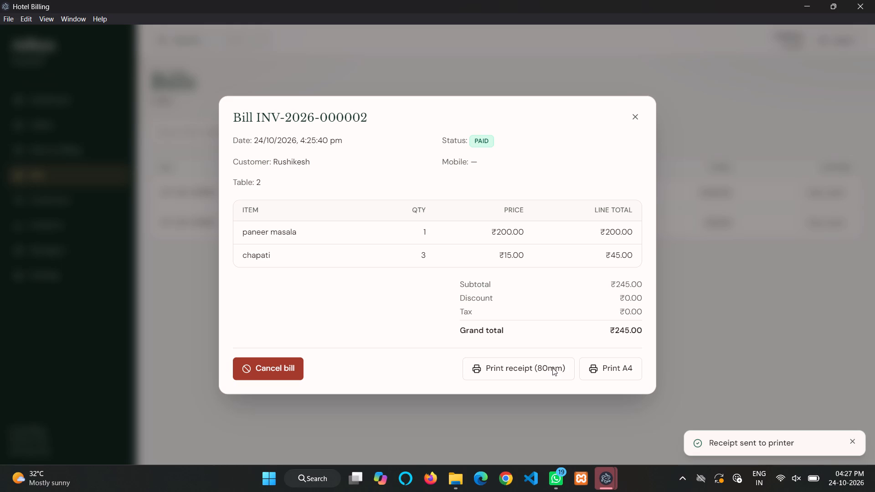
{"action": "left_click", "coordinate": [620, 365]}
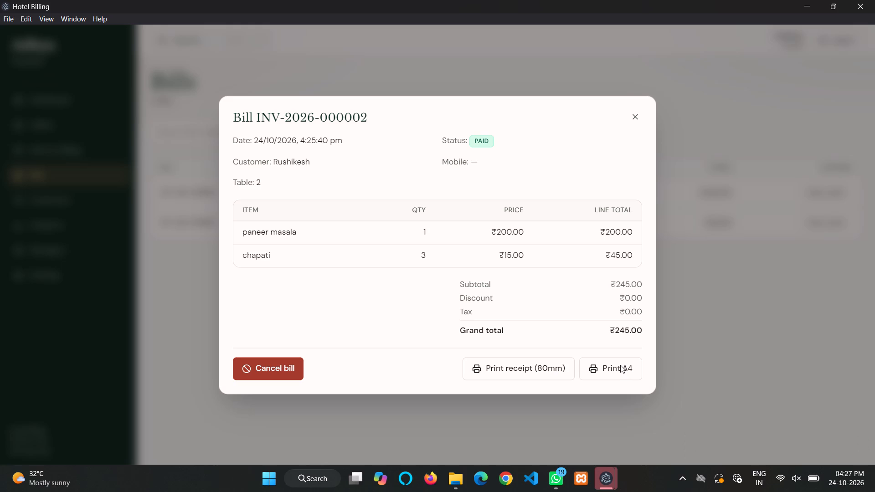
{"action": "left_click", "coordinate": [635, 119]}
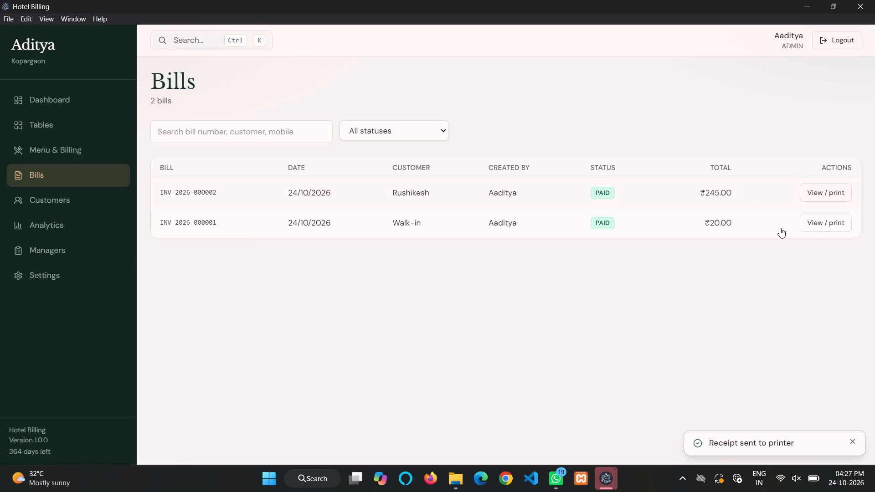
{"action": "left_click", "coordinate": [824, 195]}
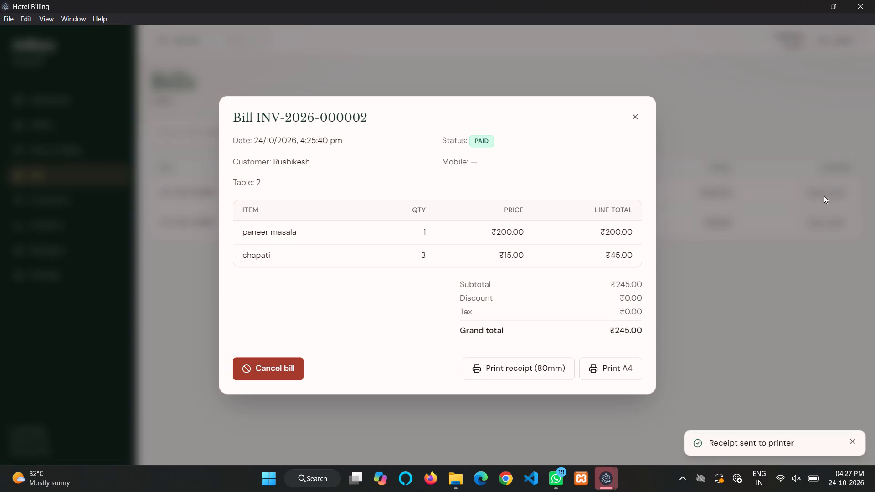
{"action": "left_click", "coordinate": [619, 370]}
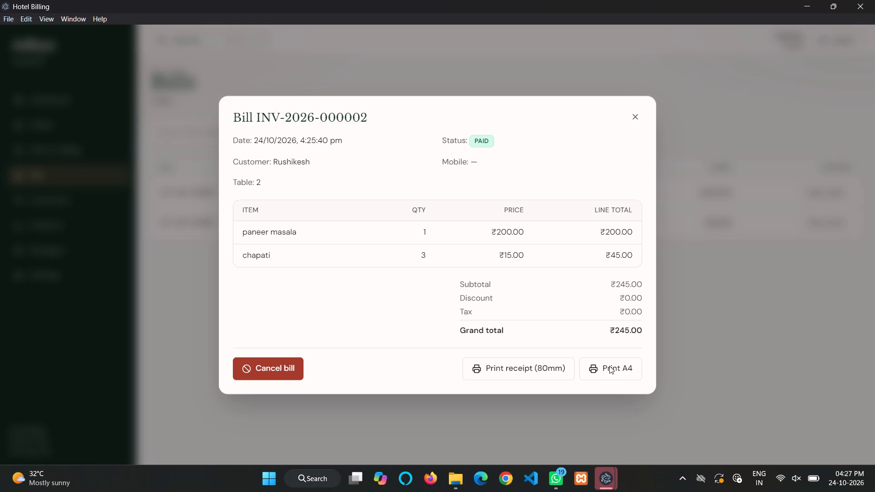
{"action": "left_click", "coordinate": [609, 366]}
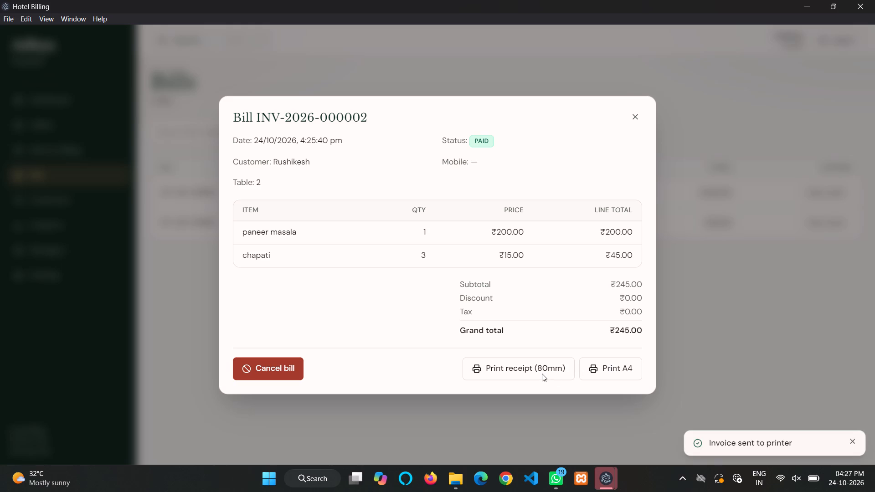
{"action": "left_click", "coordinate": [542, 374]}
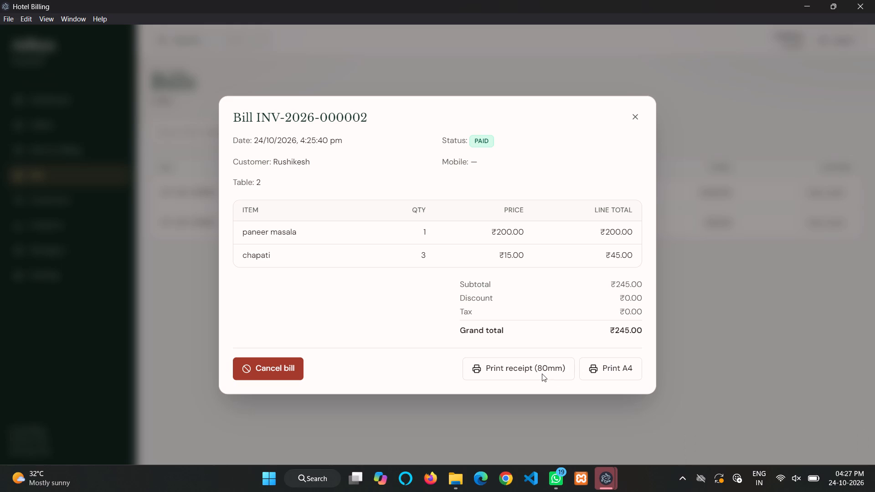
{"action": "left_click", "coordinate": [538, 362]}
{"action": "left_click", "coordinate": [598, 366]}
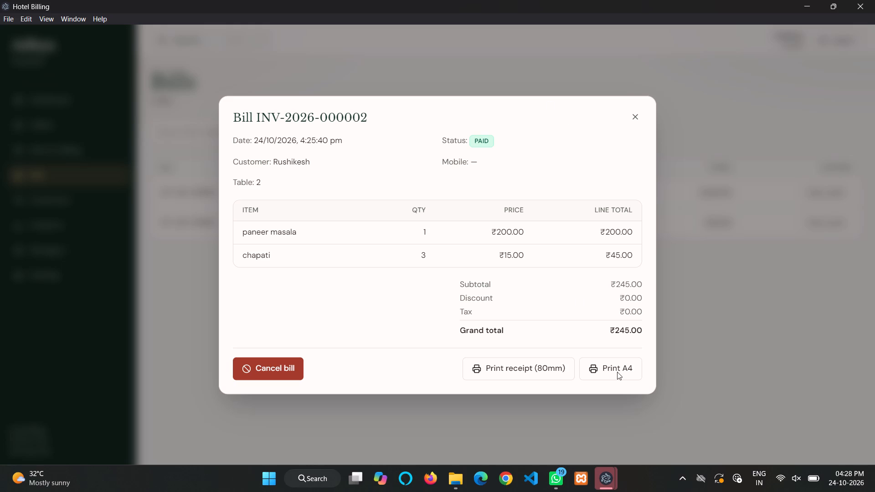
{"action": "left_click", "coordinate": [617, 372]}
{"action": "left_click", "coordinate": [528, 369]}
{"action": "left_click", "coordinate": [636, 116]}
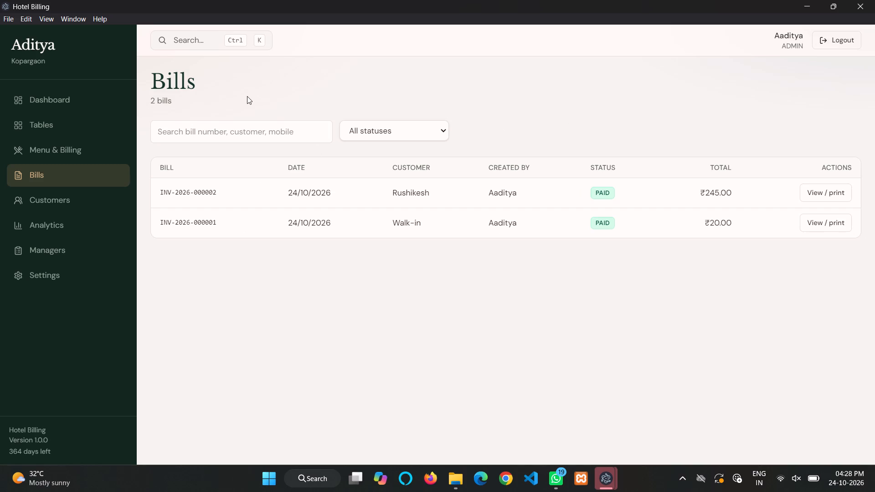
{"action": "left_click", "coordinate": [93, 149]}
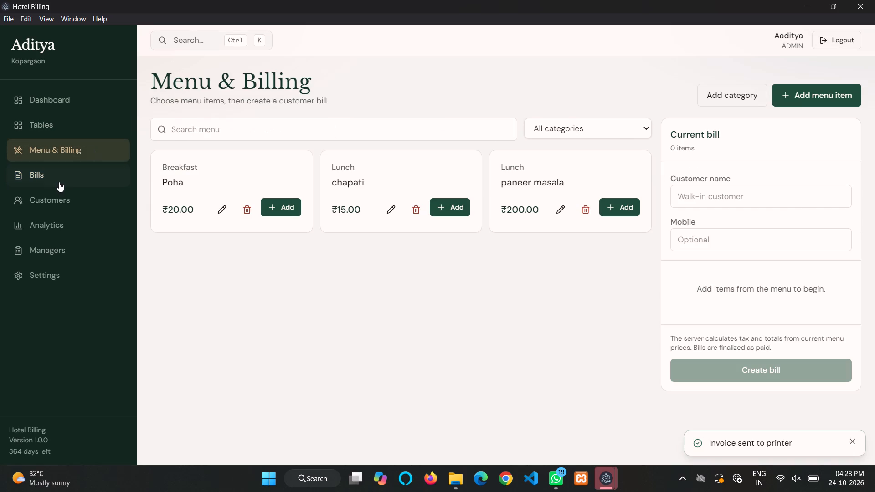
{"action": "left_click", "coordinate": [57, 179]}
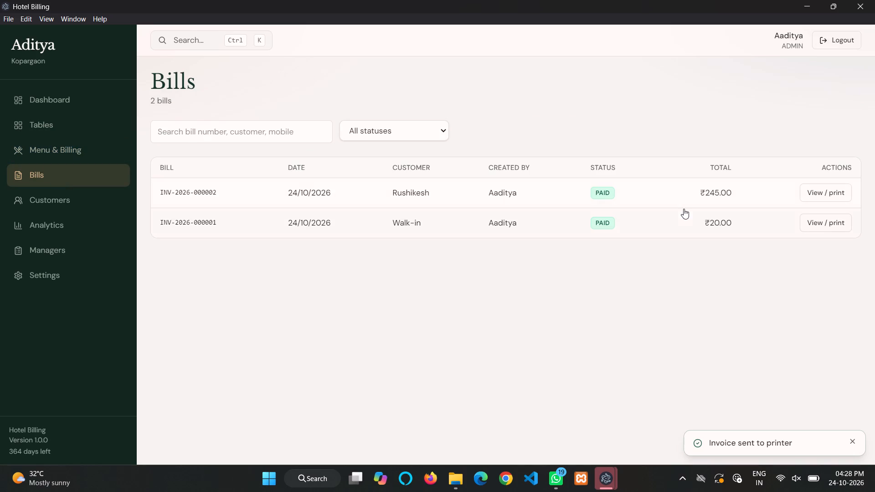
{"action": "left_click", "coordinate": [825, 194]}
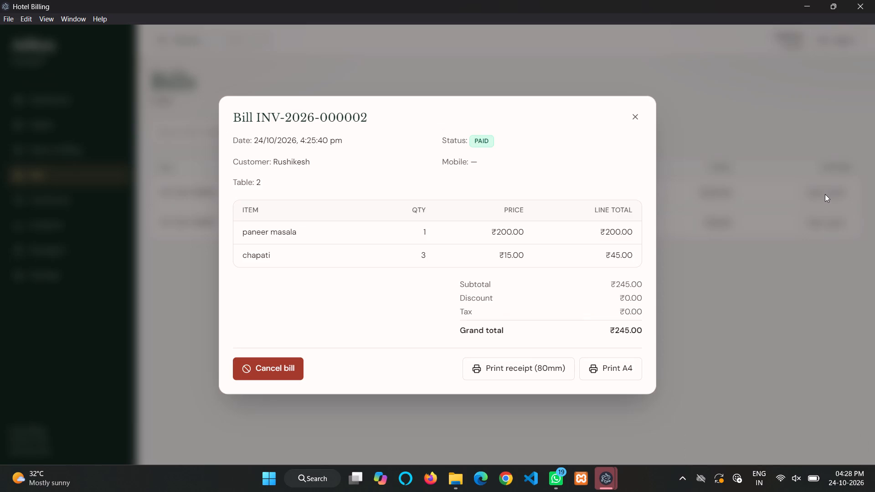
{"action": "left_click", "coordinate": [618, 368]}
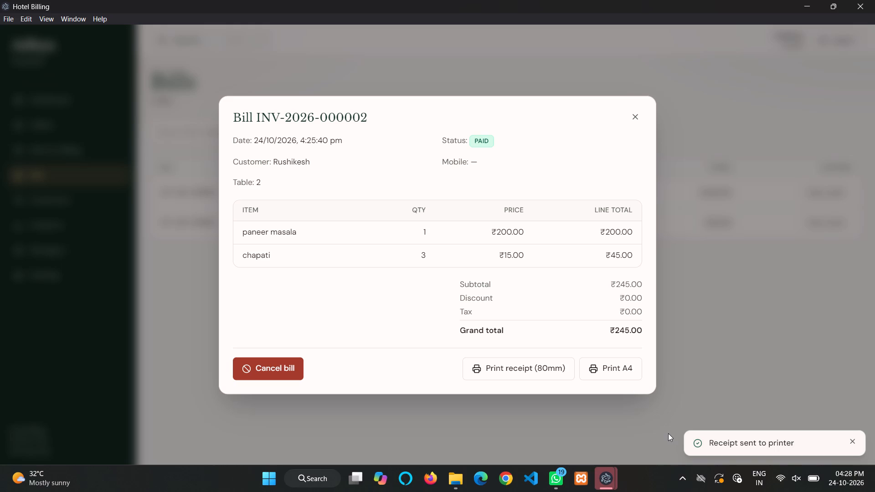
{"action": "left_click", "coordinate": [555, 371]}
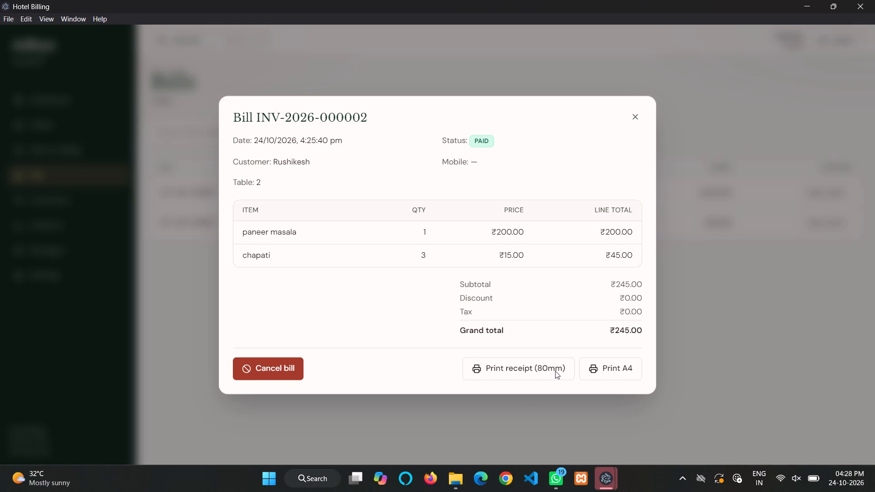
{"action": "left_click", "coordinate": [555, 371]}
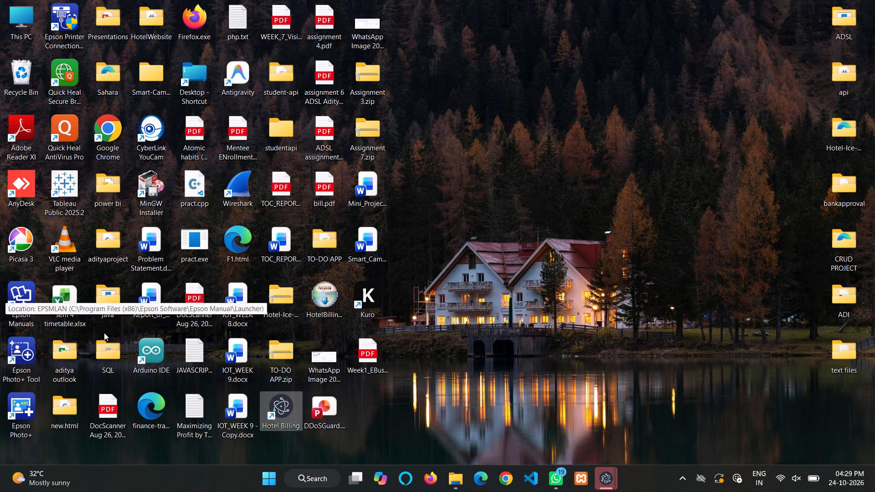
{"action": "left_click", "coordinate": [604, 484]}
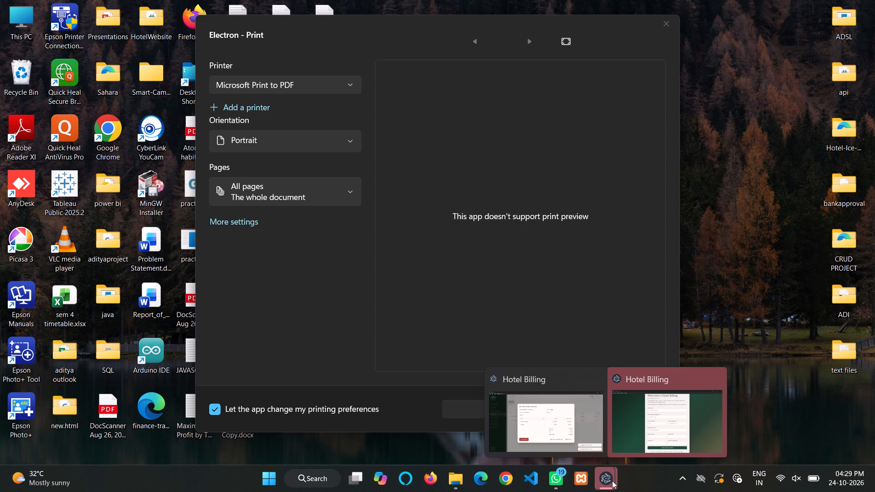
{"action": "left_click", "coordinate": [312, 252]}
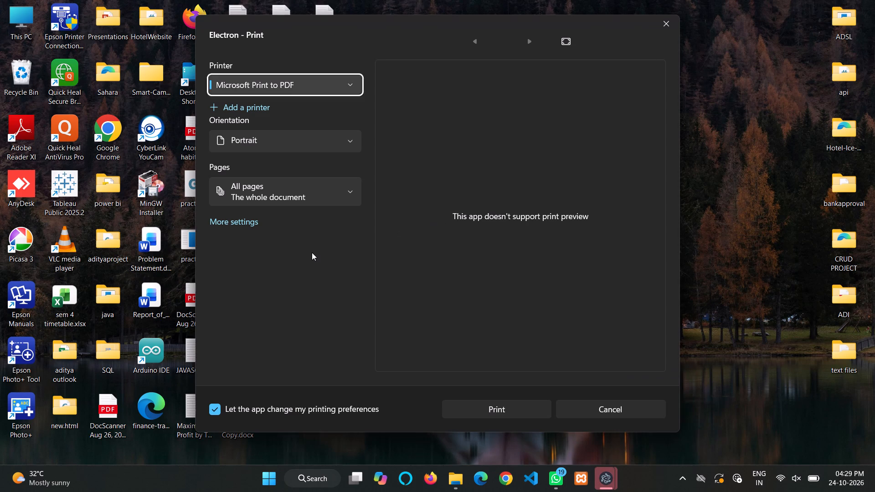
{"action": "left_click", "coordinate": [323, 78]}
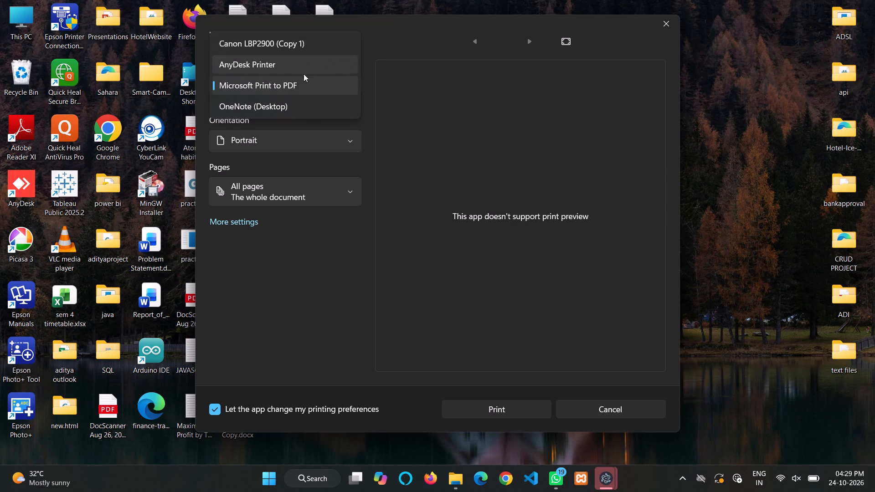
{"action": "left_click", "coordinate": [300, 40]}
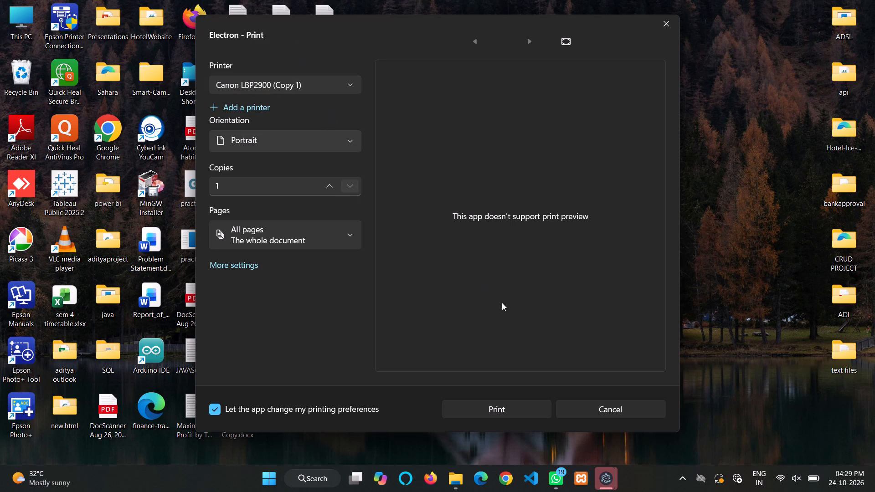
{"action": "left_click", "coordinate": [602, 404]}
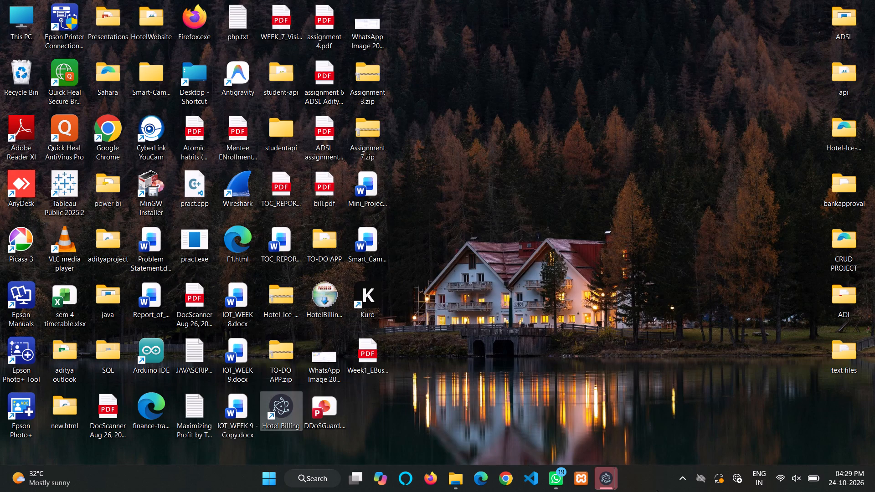
{"action": "left_click", "coordinate": [601, 483]}
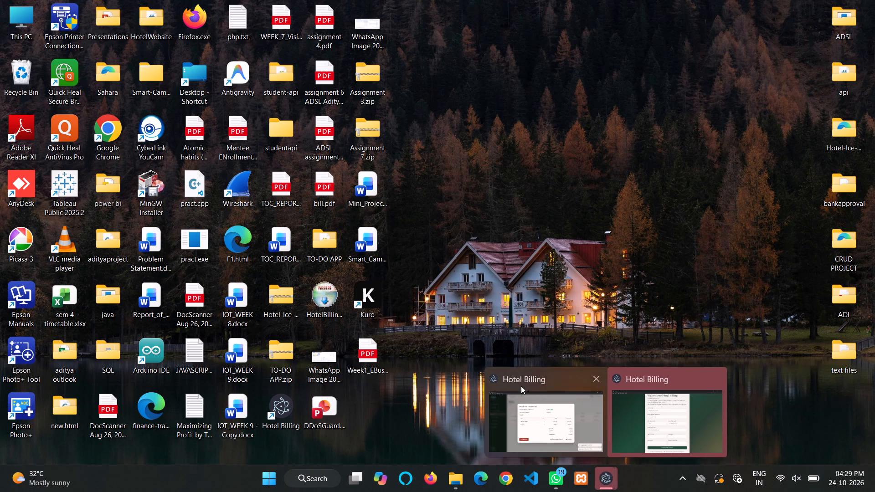
{"action": "left_click", "coordinate": [521, 386]}
{"action": "left_click", "coordinate": [603, 368]}
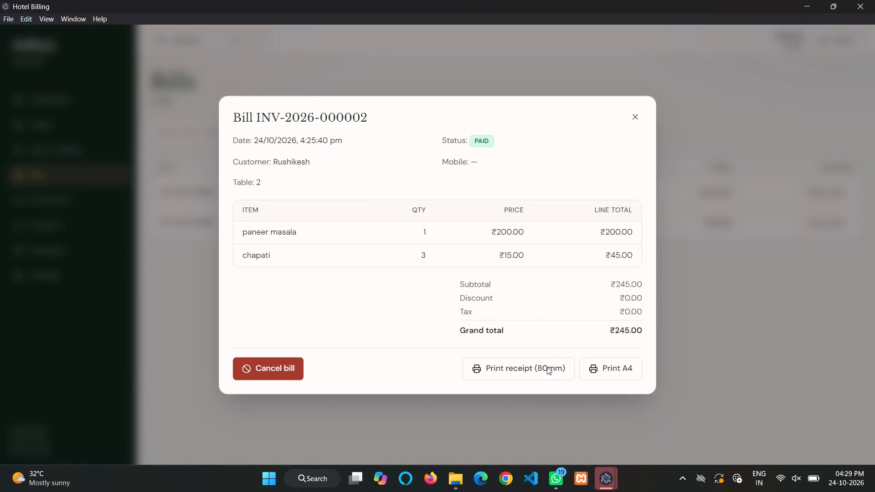
{"action": "left_click", "coordinate": [633, 114]}
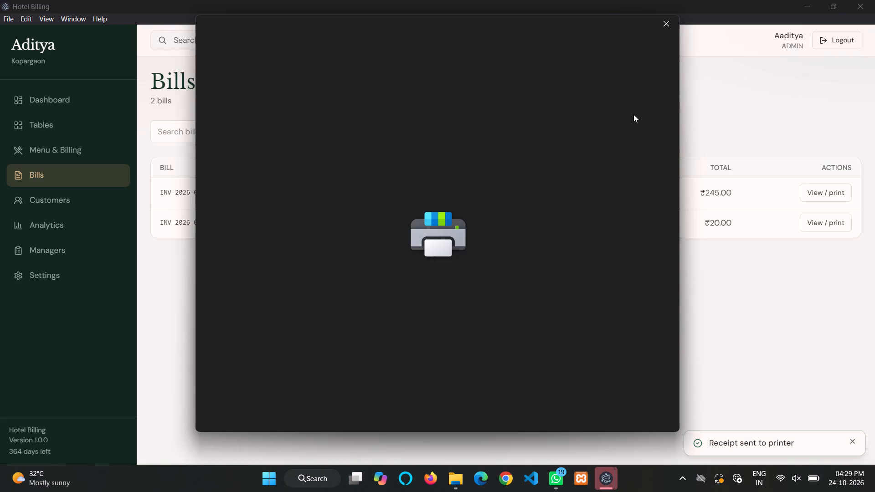
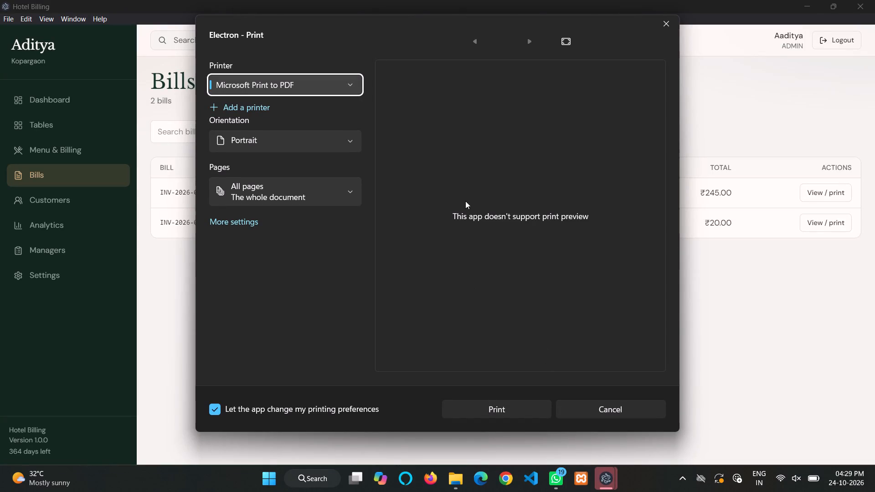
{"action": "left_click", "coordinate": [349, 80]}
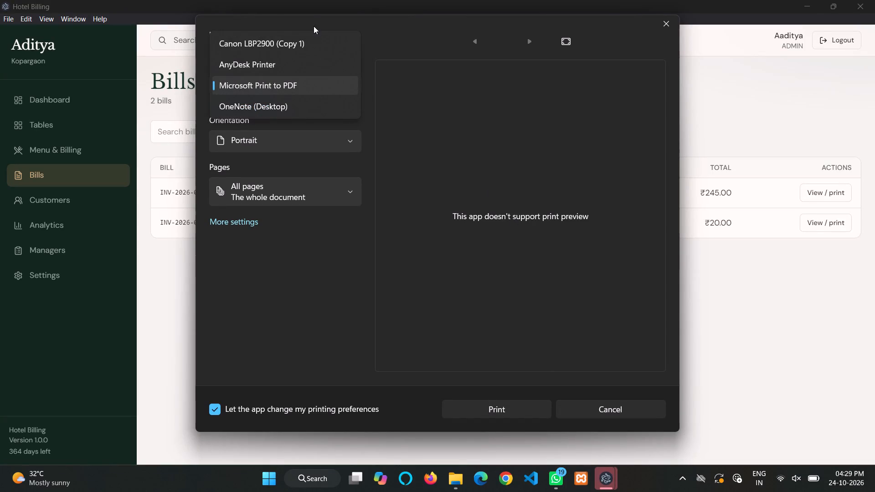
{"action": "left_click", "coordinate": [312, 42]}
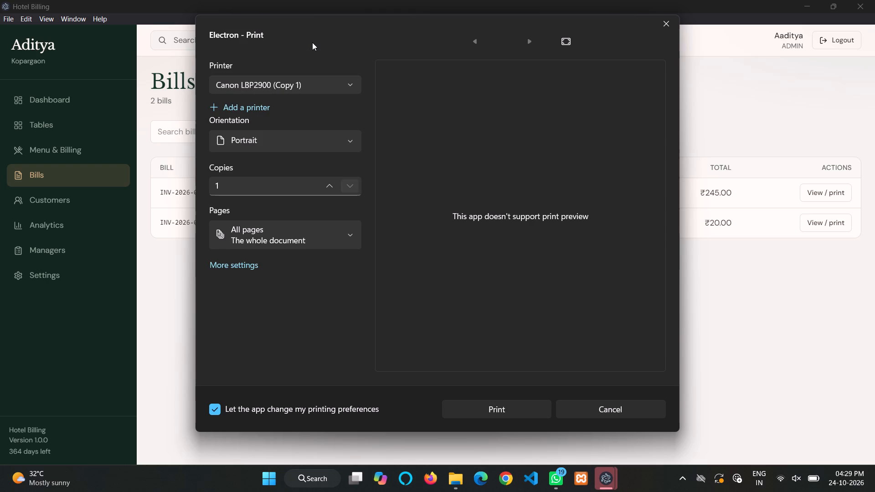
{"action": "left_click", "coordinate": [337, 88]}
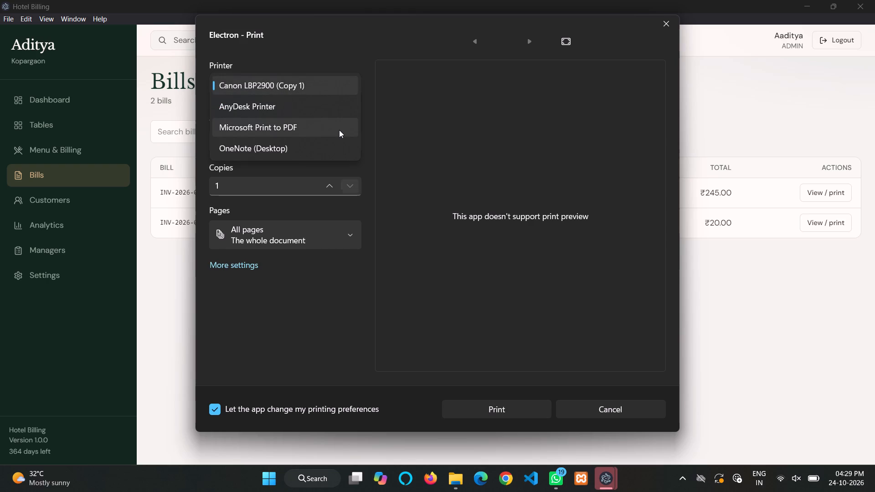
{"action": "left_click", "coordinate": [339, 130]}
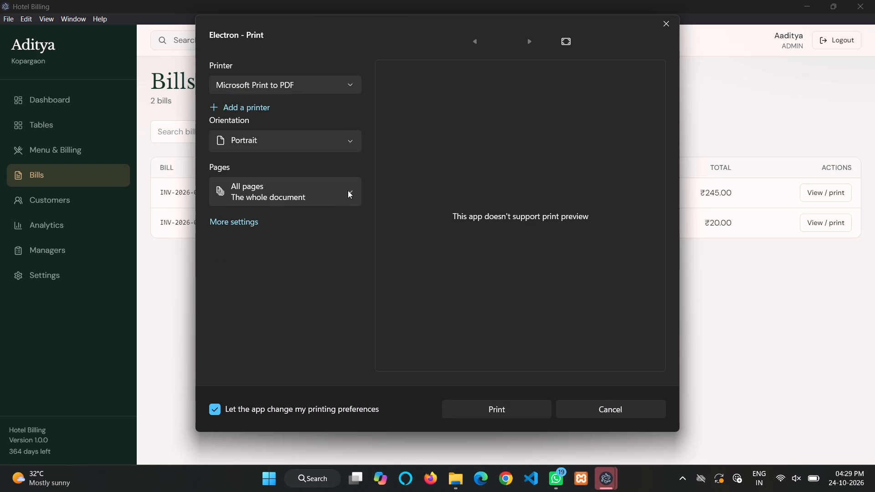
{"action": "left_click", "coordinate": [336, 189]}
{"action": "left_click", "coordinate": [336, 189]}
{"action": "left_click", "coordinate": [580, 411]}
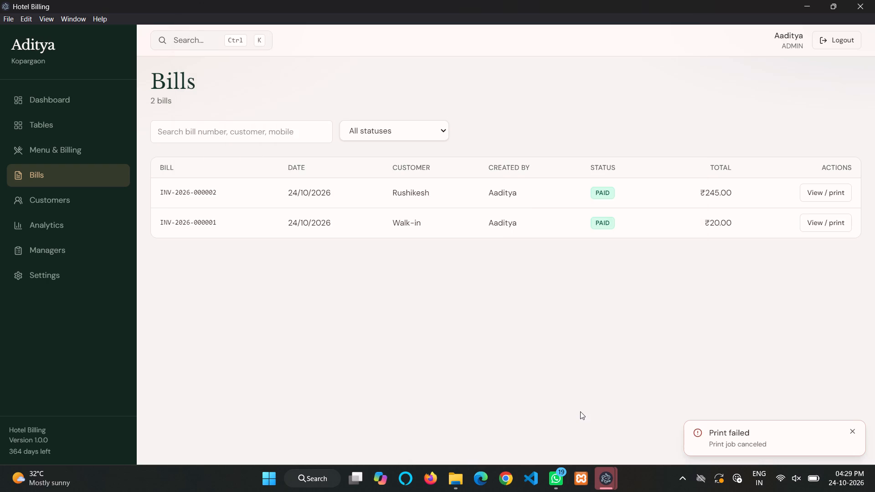
{"action": "left_click", "coordinate": [819, 195]}
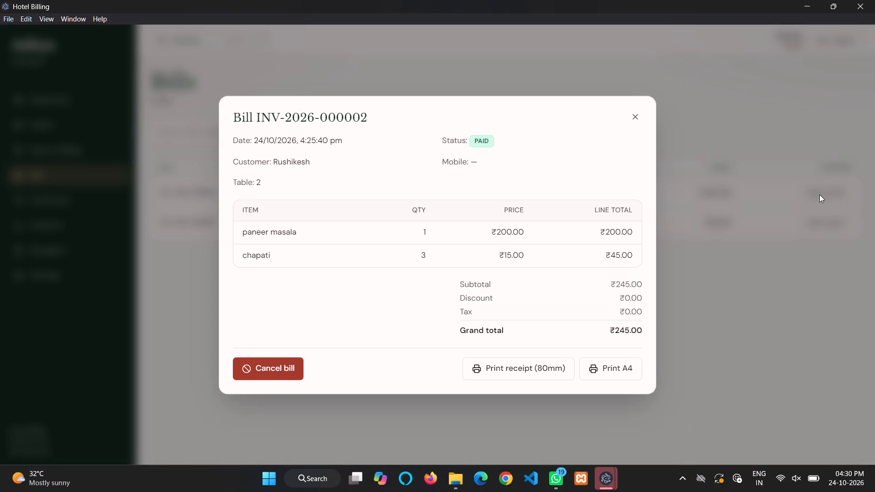
{"action": "left_click", "coordinate": [616, 370]}
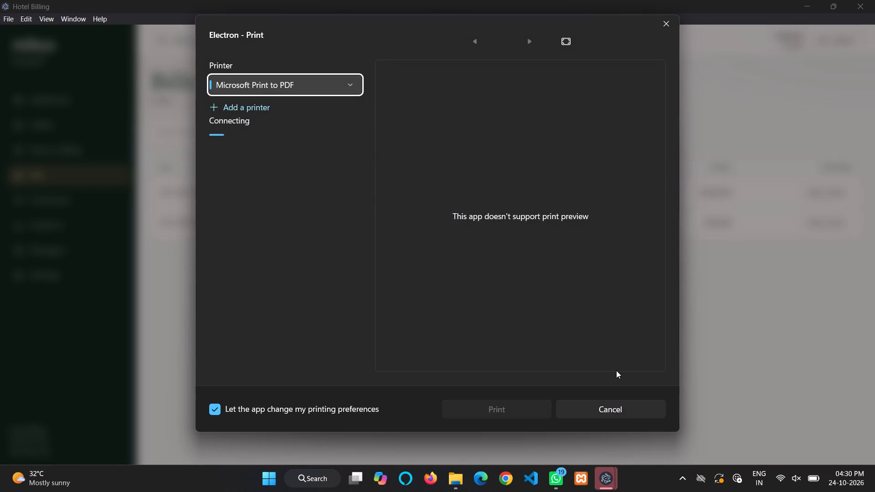
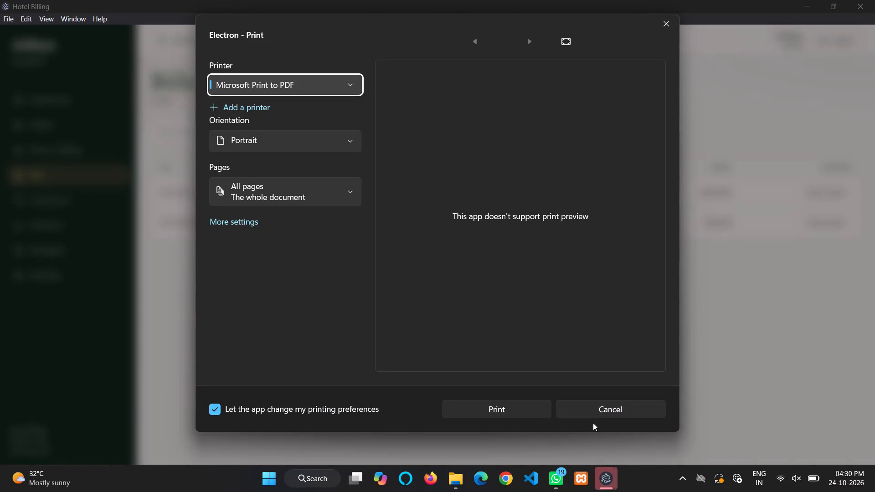
{"action": "left_click", "coordinate": [589, 413]}
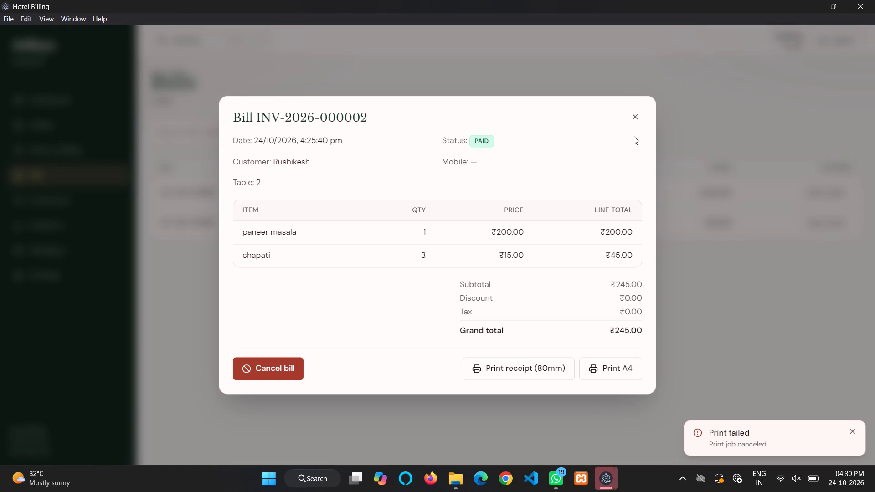
{"action": "left_click", "coordinate": [634, 120]}
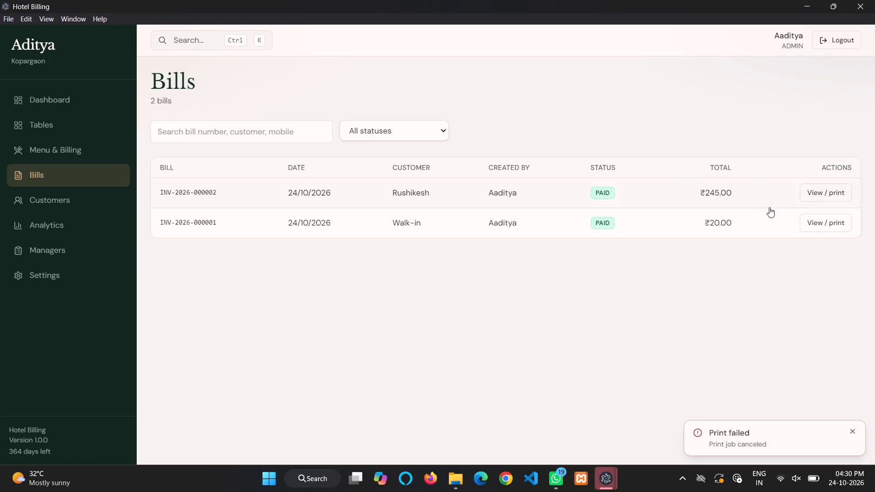
{"action": "left_click", "coordinate": [825, 200]}
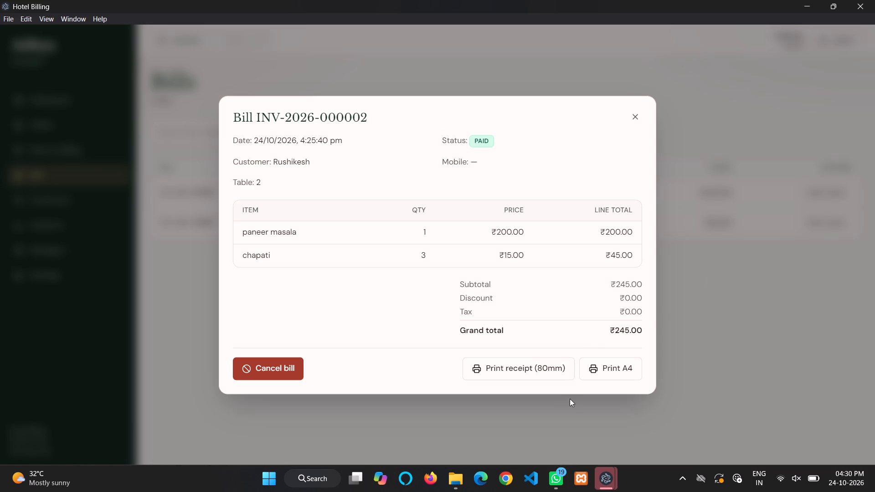
{"action": "left_click", "coordinate": [617, 367]}
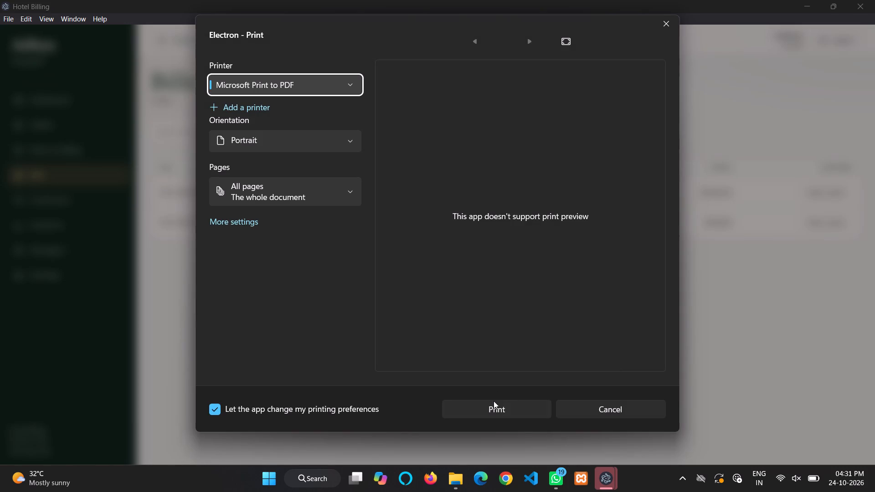
{"action": "left_click", "coordinate": [493, 405]}
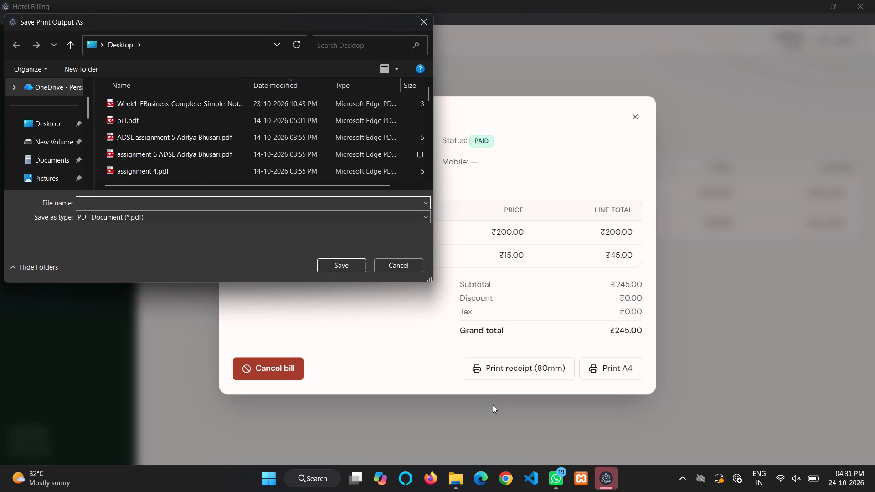
{"action": "left_click", "coordinate": [40, 129]}
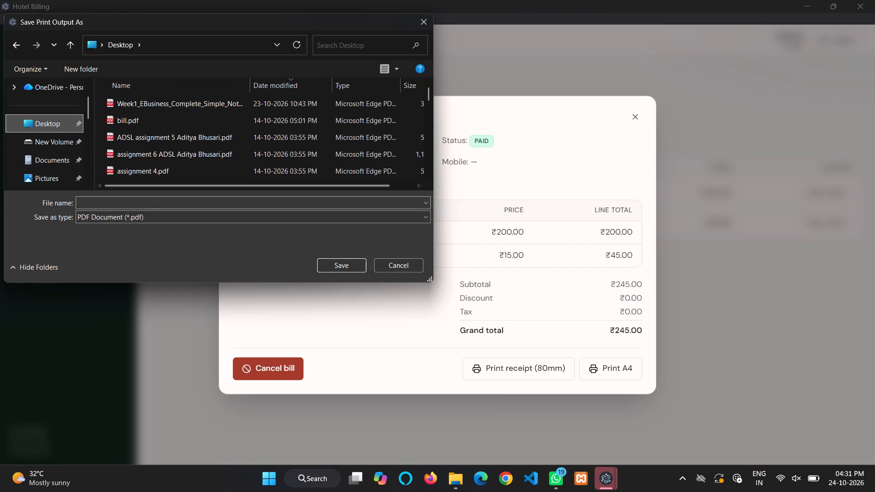
{"action": "left_click", "coordinate": [142, 205]}
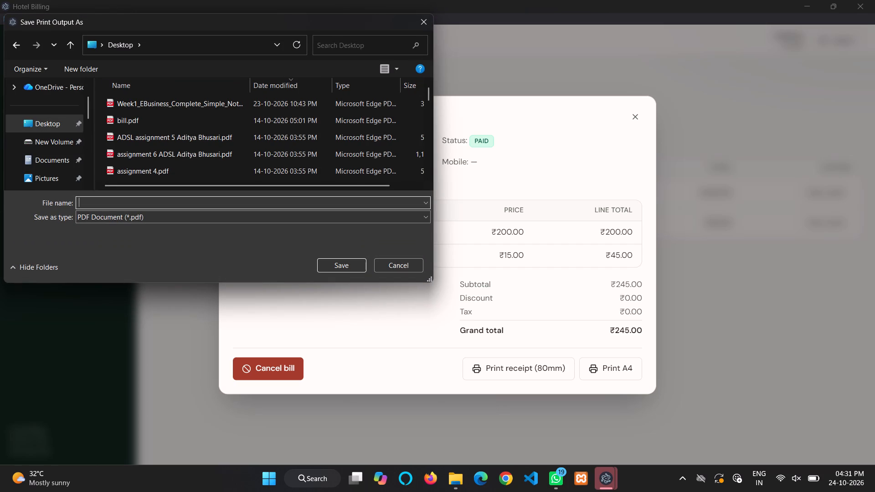
{"action": "type", "text": "billrusg"}
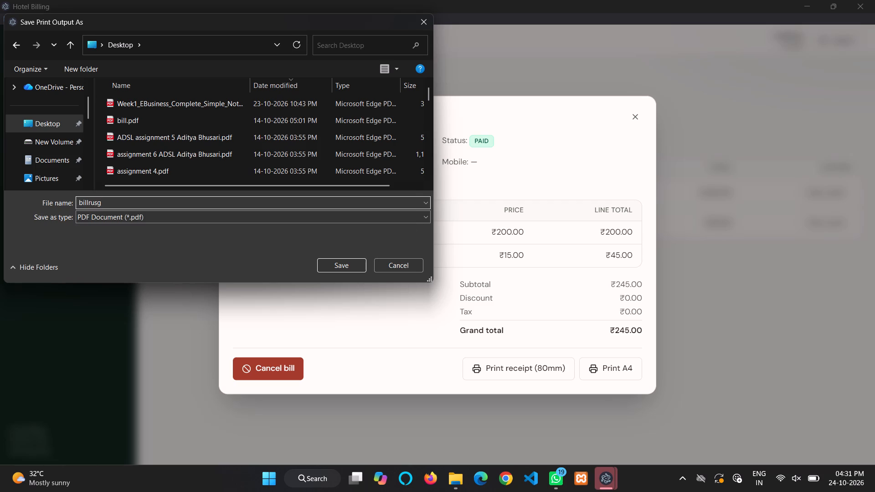
{"action": "key", "text": "BackSpace"}
{"action": "type", "text": "hi"}
{"action": "left_click", "coordinate": [330, 259]}
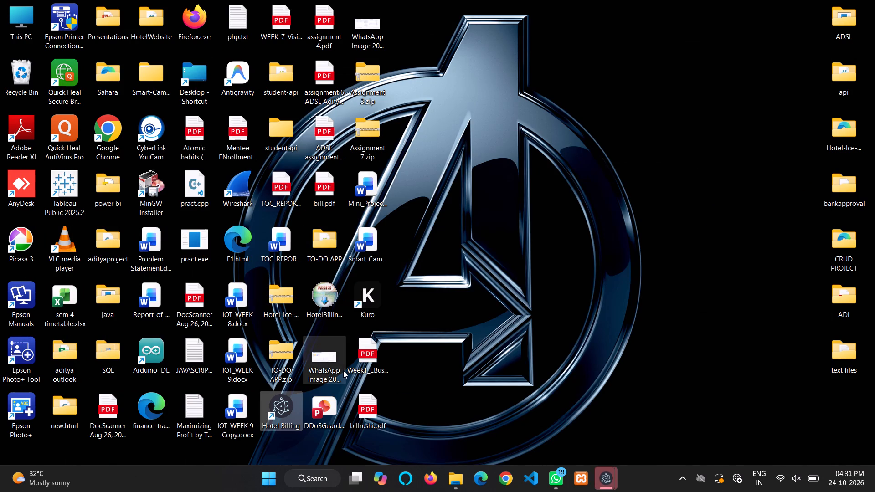
Open billrushi.pdf from the desktop and examine the printed A4 invoice.
{"action": "double_click", "coordinate": [365, 401]}
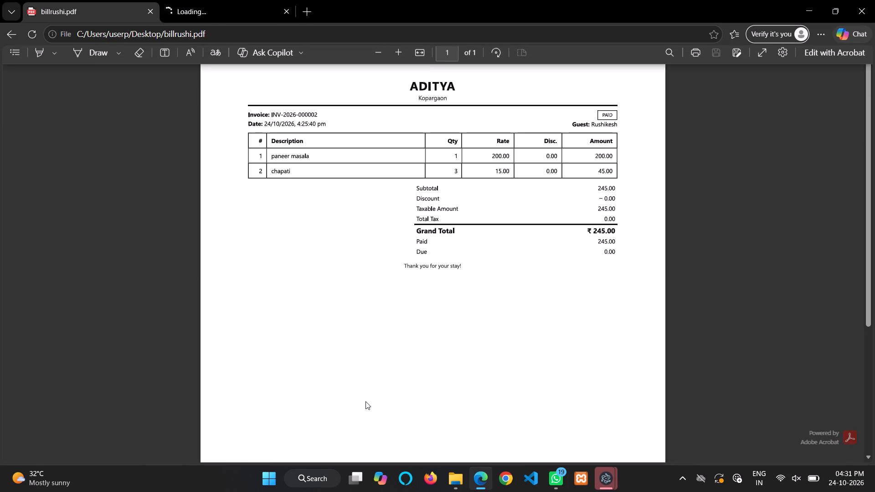
{"action": "scroll", "coordinate": [418, 278], "scroll_direction": "up", "scroll_amount": 1}
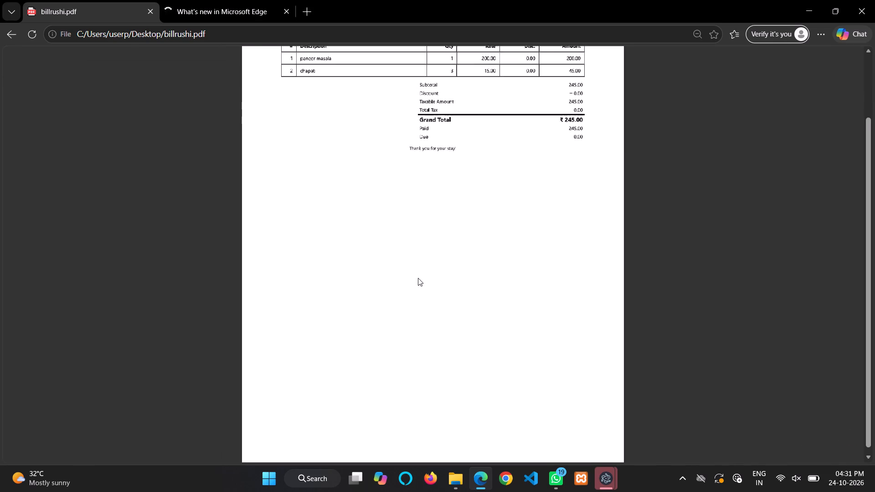
{"action": "scroll", "coordinate": [418, 278], "scroll_direction": "up", "scroll_amount": 3}
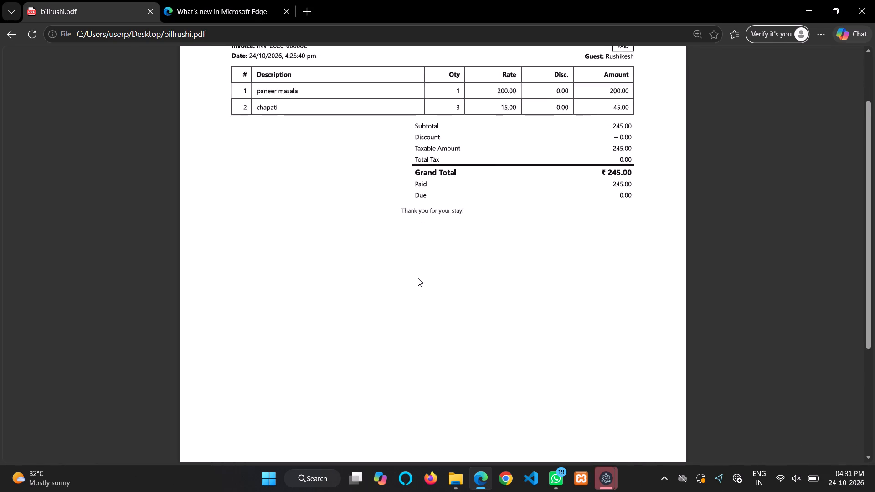
{"action": "scroll", "coordinate": [418, 278], "scroll_direction": "up", "scroll_amount": 2}
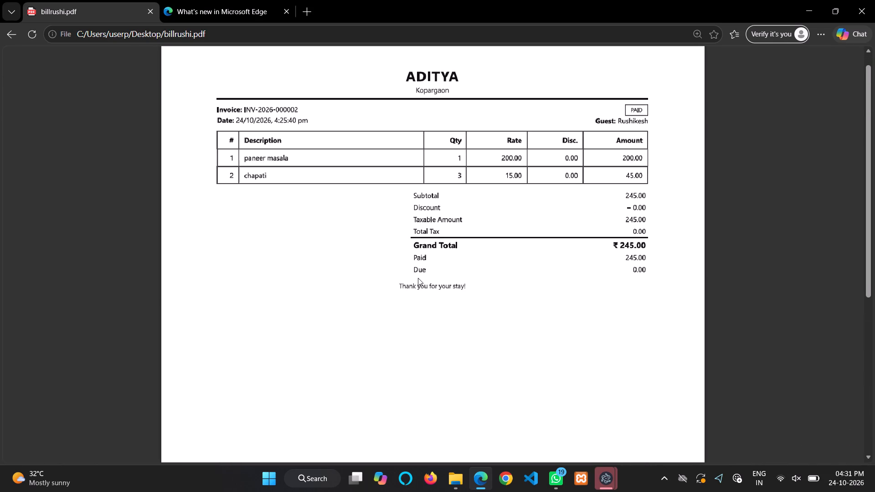
{"action": "scroll", "coordinate": [418, 278], "scroll_direction": "up", "scroll_amount": 1}
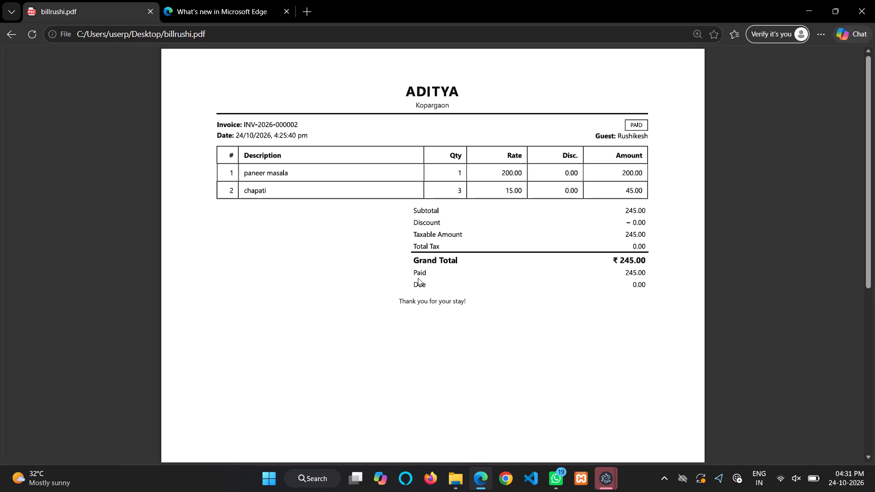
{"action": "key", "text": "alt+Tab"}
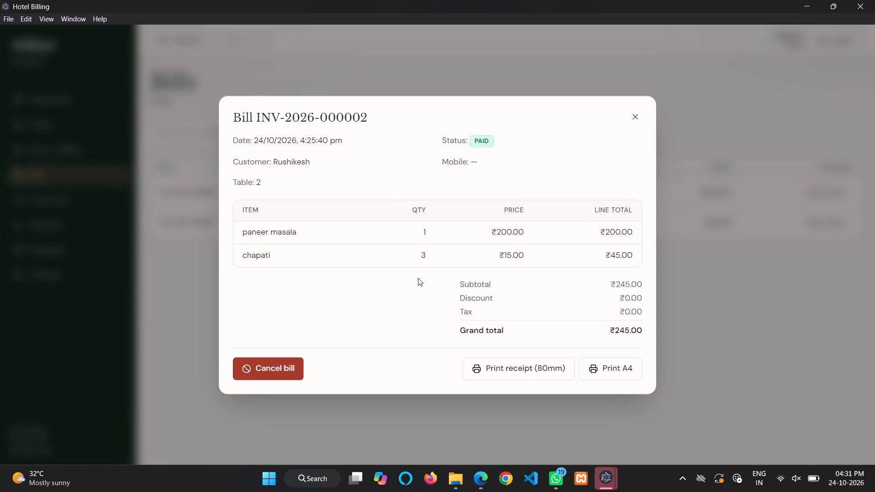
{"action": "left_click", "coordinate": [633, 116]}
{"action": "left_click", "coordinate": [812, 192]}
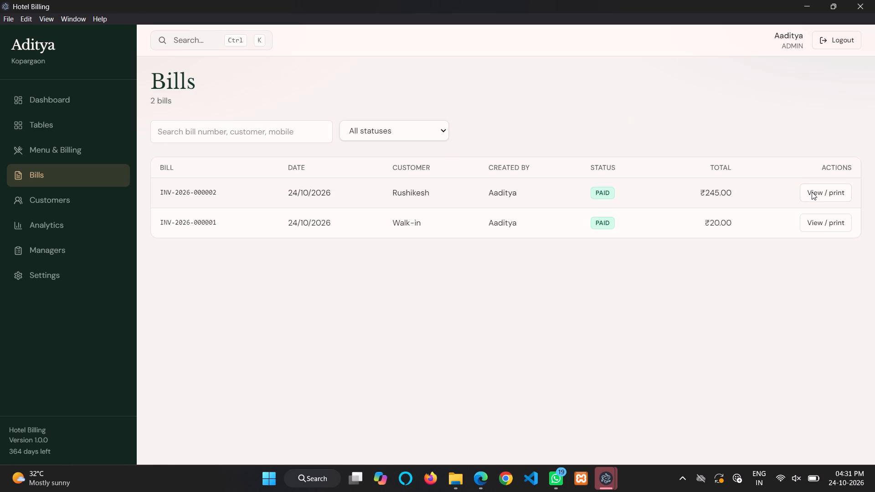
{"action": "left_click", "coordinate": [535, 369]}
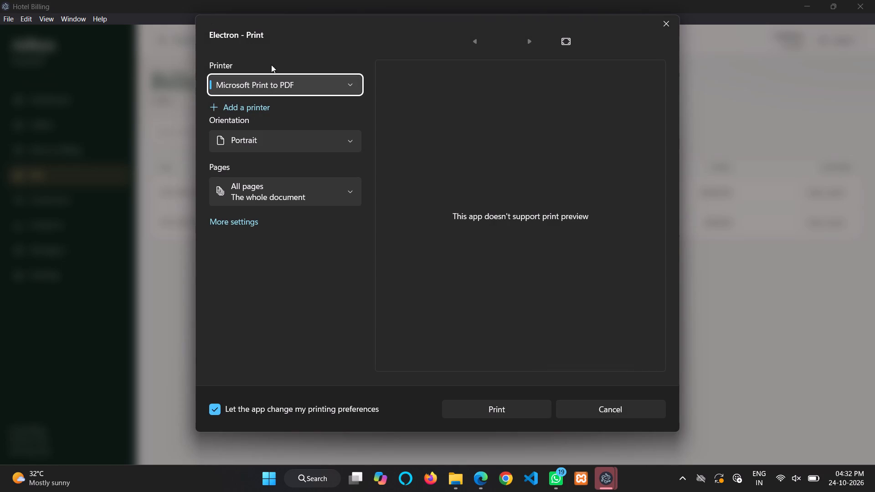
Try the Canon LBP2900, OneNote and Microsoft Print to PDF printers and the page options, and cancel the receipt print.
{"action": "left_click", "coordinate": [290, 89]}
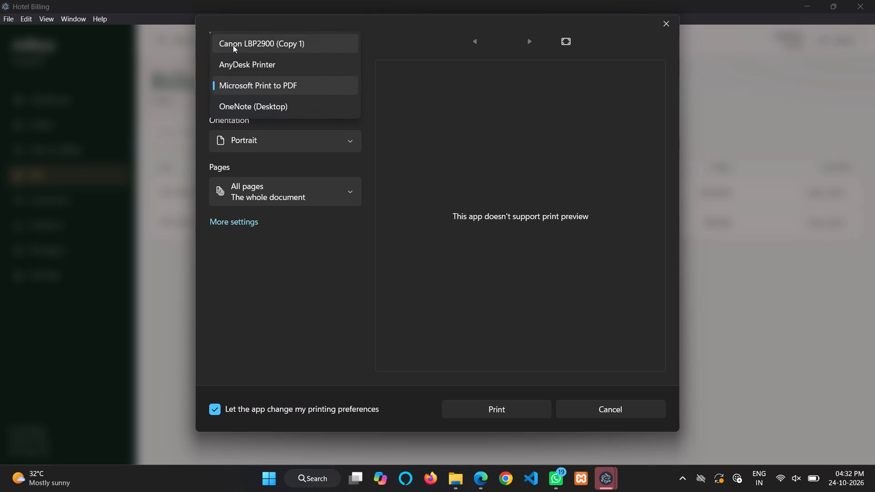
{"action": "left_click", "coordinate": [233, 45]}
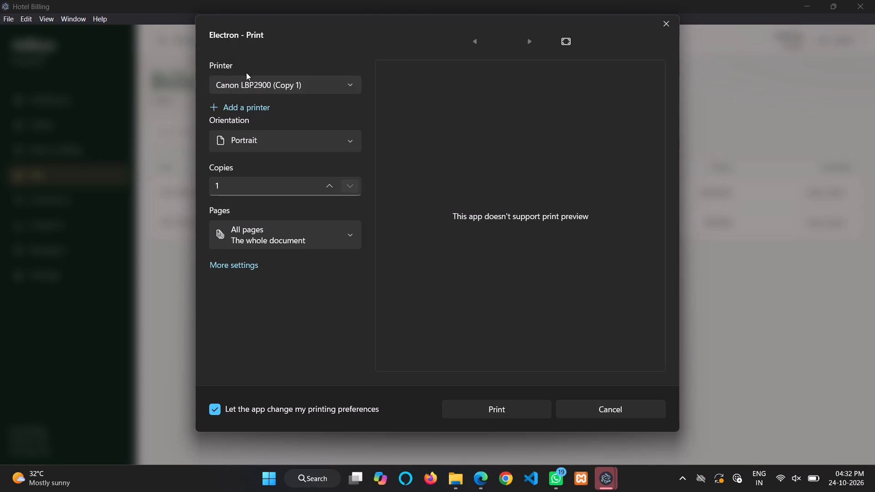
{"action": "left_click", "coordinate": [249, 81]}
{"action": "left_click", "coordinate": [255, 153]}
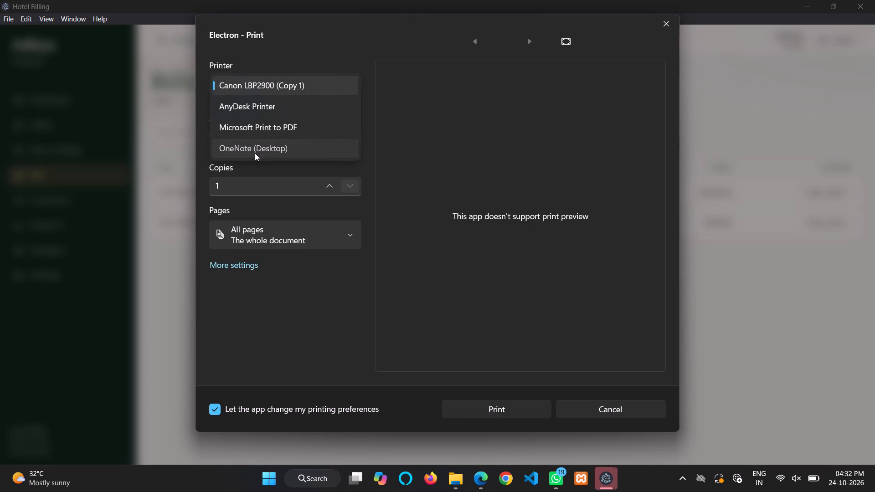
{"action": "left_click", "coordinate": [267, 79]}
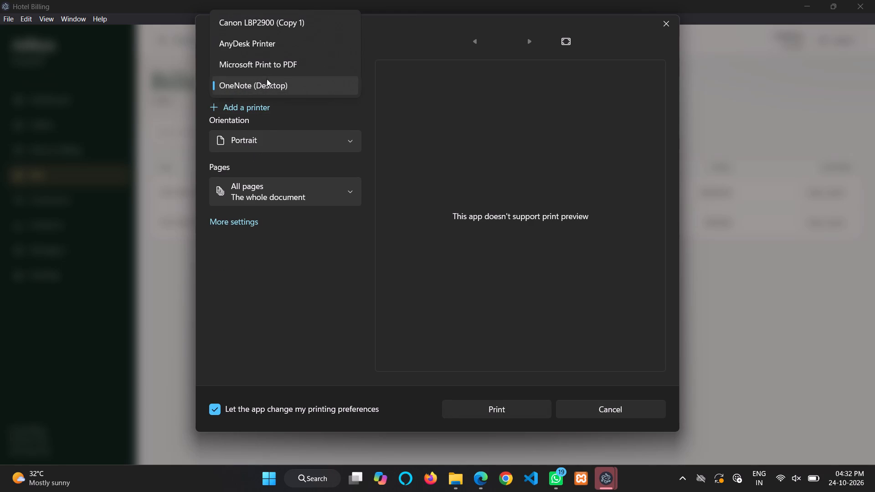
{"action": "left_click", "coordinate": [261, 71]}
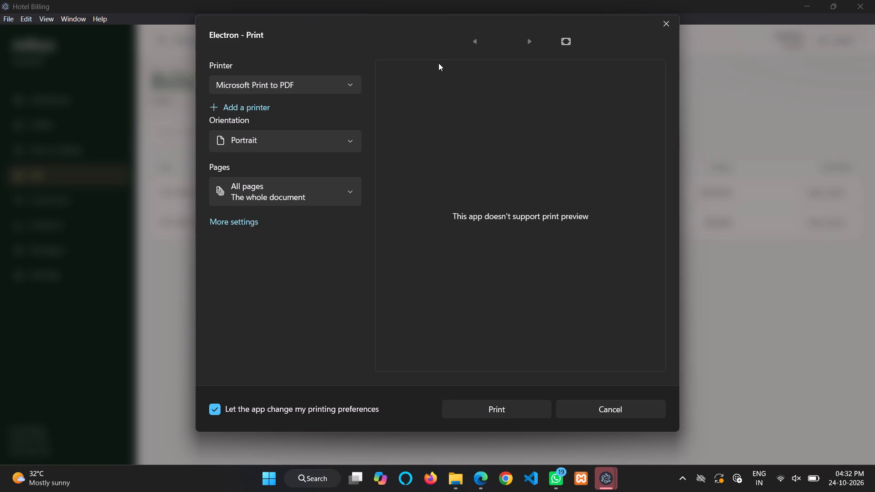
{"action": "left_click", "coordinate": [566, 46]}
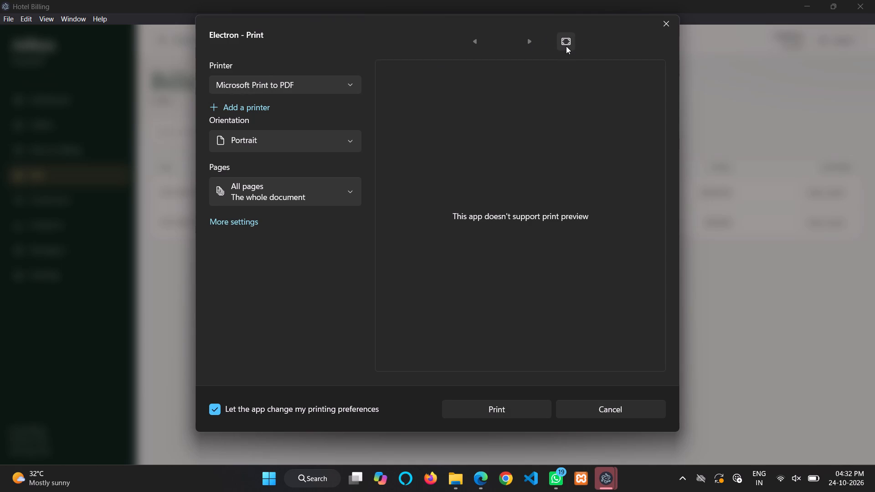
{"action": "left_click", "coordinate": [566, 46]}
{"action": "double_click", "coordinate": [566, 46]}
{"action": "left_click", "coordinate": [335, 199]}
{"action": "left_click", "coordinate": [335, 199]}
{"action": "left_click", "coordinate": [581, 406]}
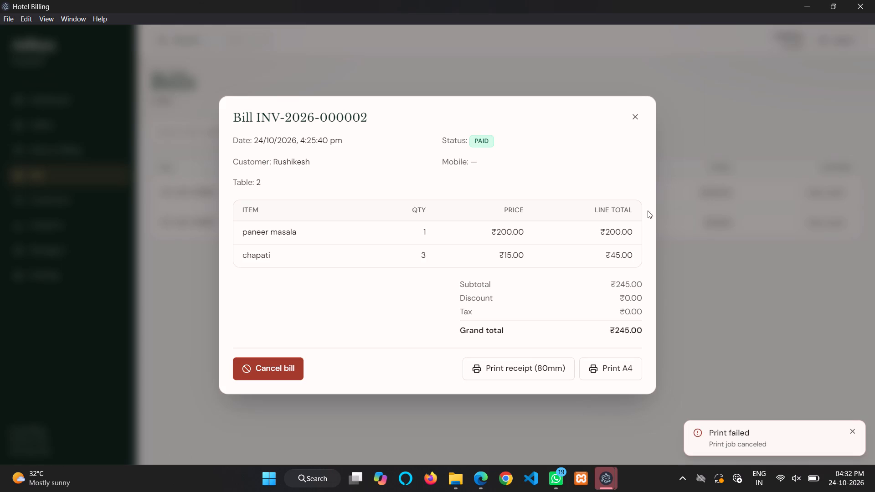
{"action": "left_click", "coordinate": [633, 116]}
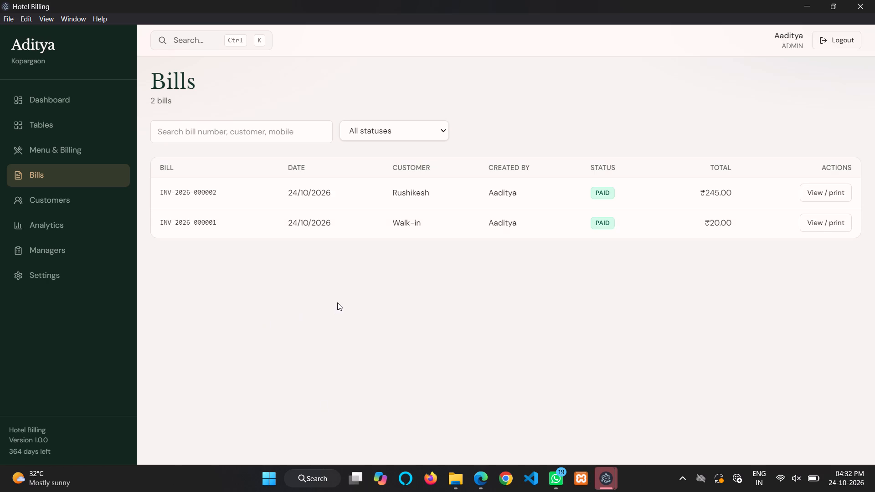
Review the bill status filter options and the Menu & Billing, Customers and Analytics pages, including the revenue trend.
{"action": "left_click", "coordinate": [372, 133]}
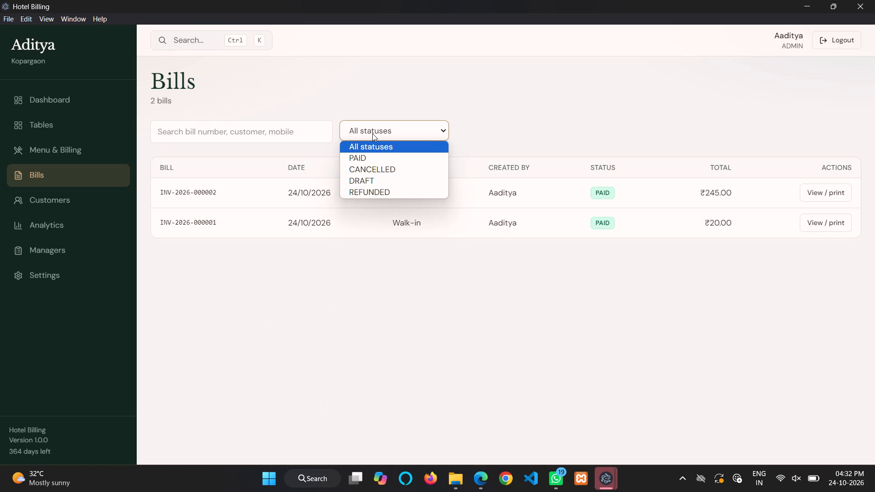
{"action": "left_click", "coordinate": [372, 133]}
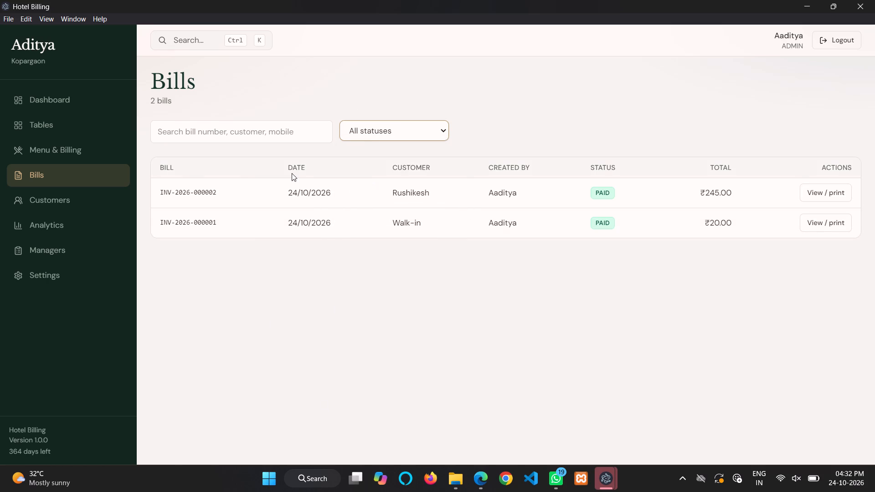
{"action": "left_click", "coordinate": [90, 154]}
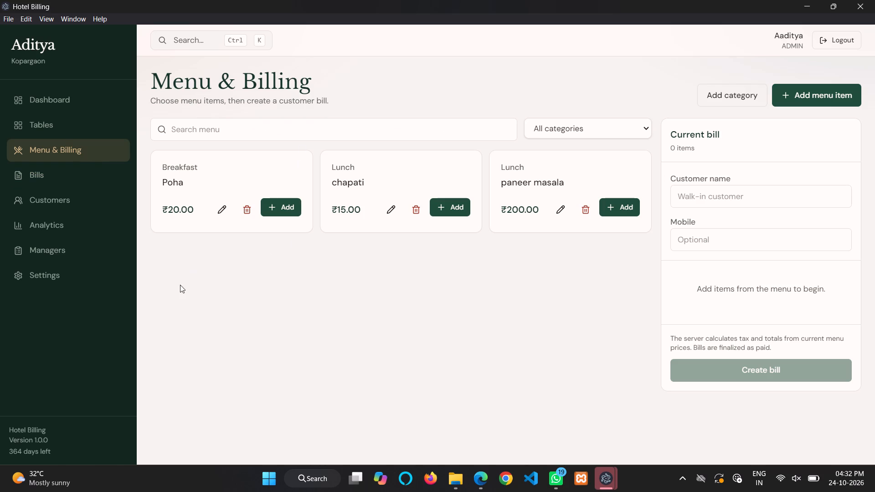
{"action": "left_click", "coordinate": [59, 208]}
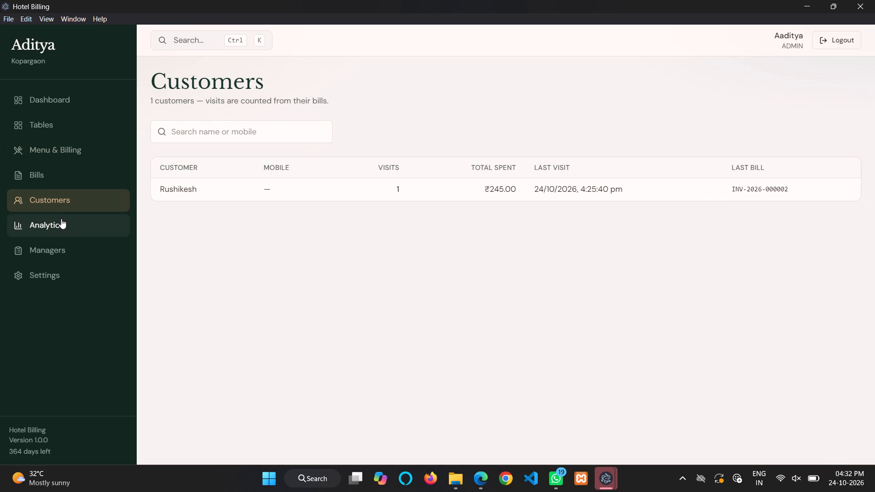
{"action": "left_click", "coordinate": [61, 219]}
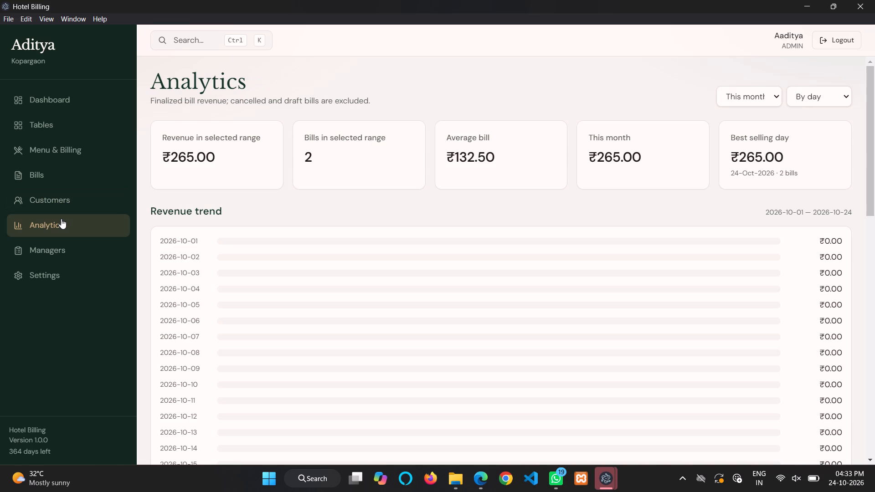
{"action": "scroll", "coordinate": [283, 311], "scroll_direction": "down", "scroll_amount": 3}
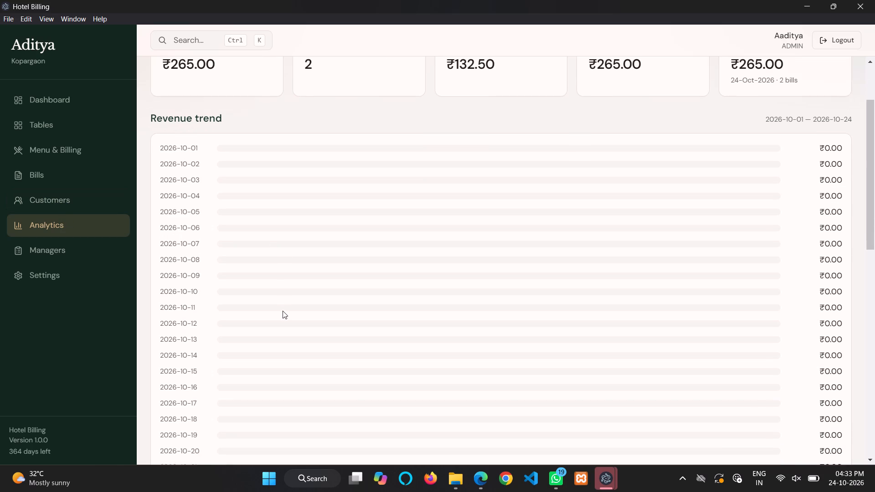
{"action": "scroll", "coordinate": [283, 311], "scroll_direction": "down", "scroll_amount": 3}
{"action": "scroll", "coordinate": [283, 311], "scroll_direction": "up", "scroll_amount": 5}
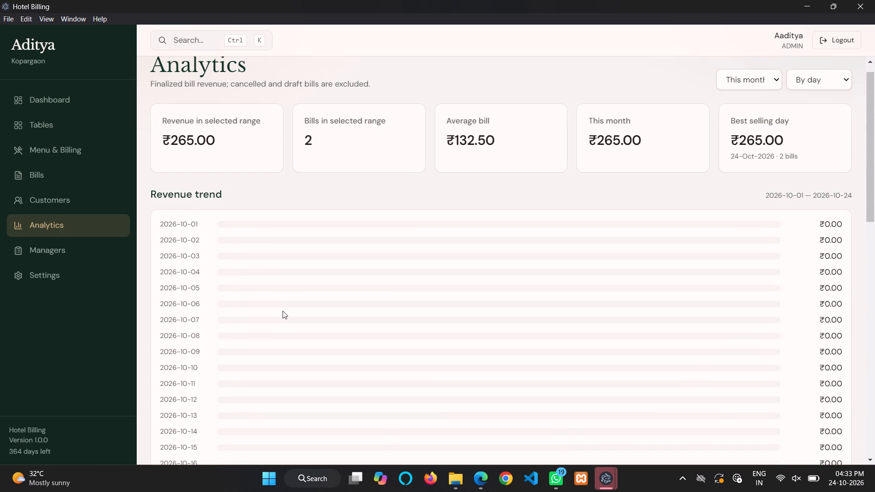
{"action": "scroll", "coordinate": [283, 311], "scroll_direction": "up", "scroll_amount": 2}
Switch to the desktop and launch Kuro.
{"action": "left_click", "coordinate": [574, 405]}
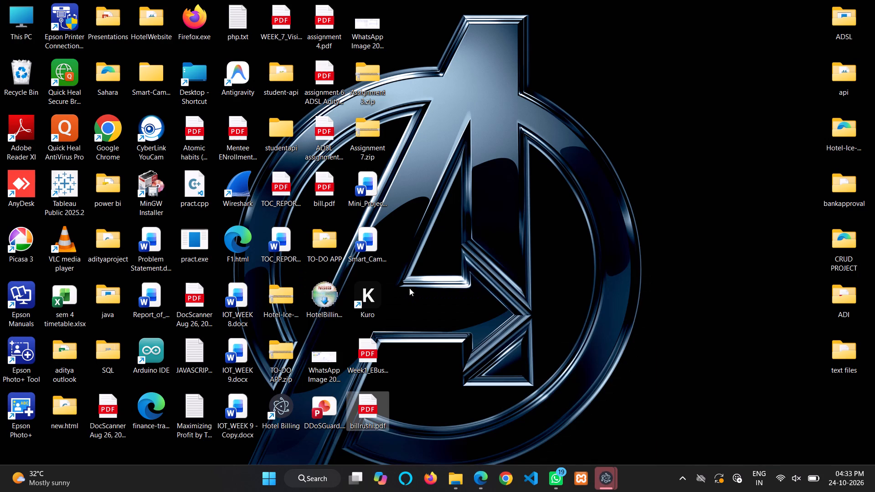
{"action": "left_click", "coordinate": [368, 303]}
{"action": "double_click", "coordinate": [368, 303]}
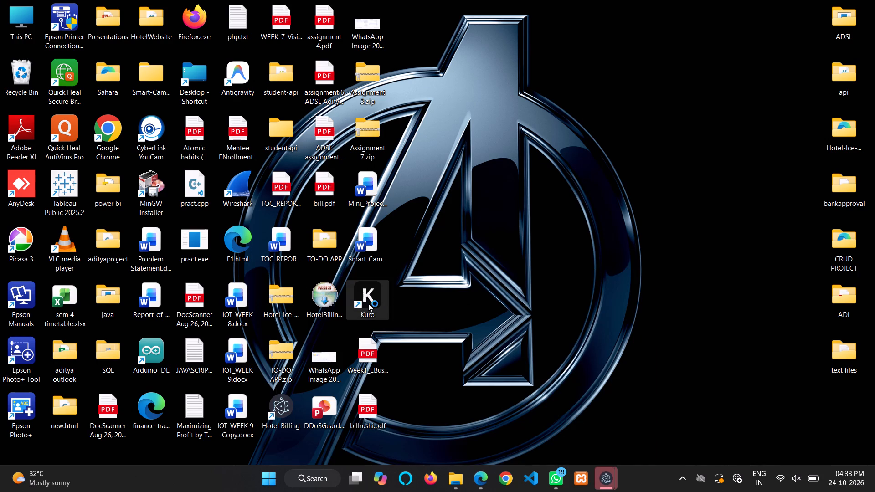
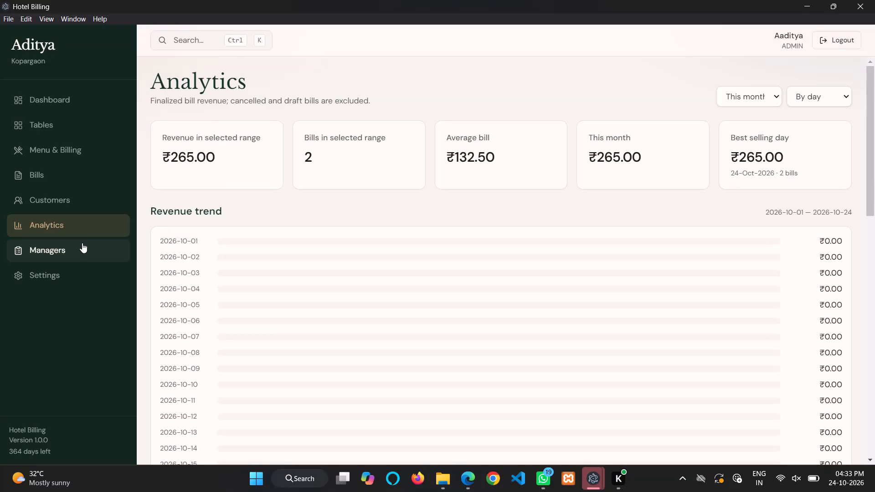
View the analytics for the This week range, and switch the range to Yesterday.
{"action": "left_click", "coordinate": [762, 100]}
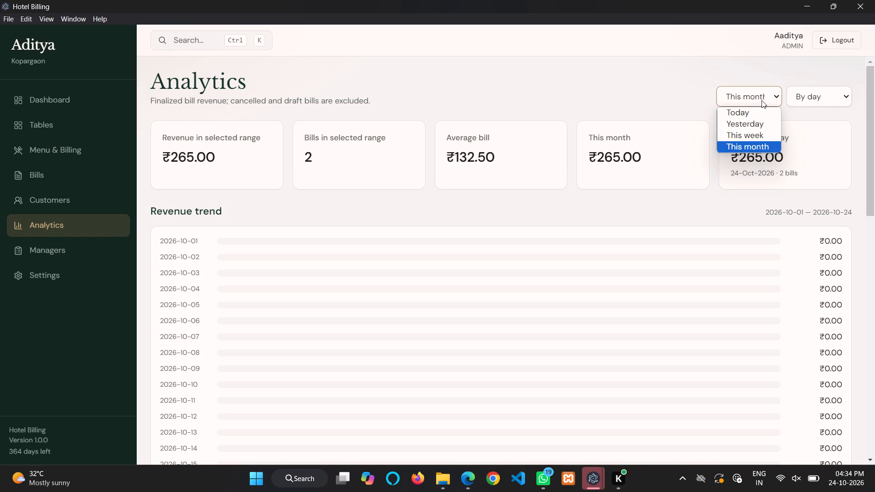
{"action": "left_click", "coordinate": [754, 132]}
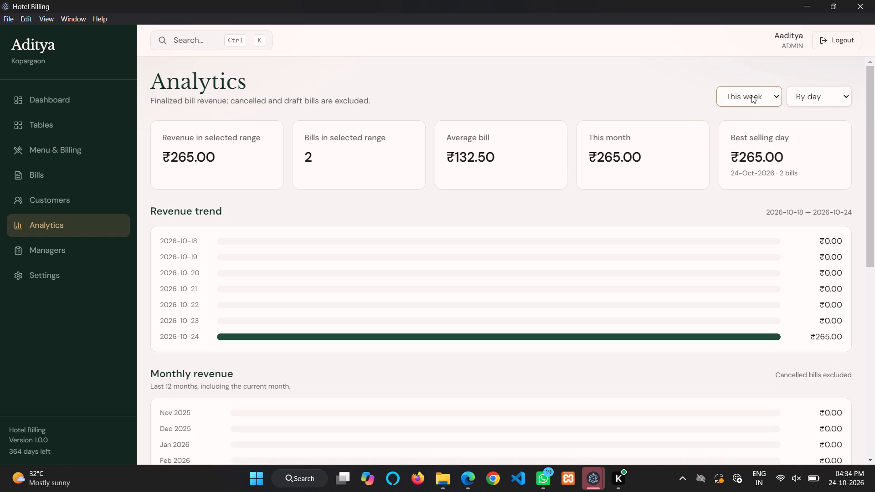
{"action": "left_click", "coordinate": [751, 95]}
{"action": "left_click", "coordinate": [746, 123]}
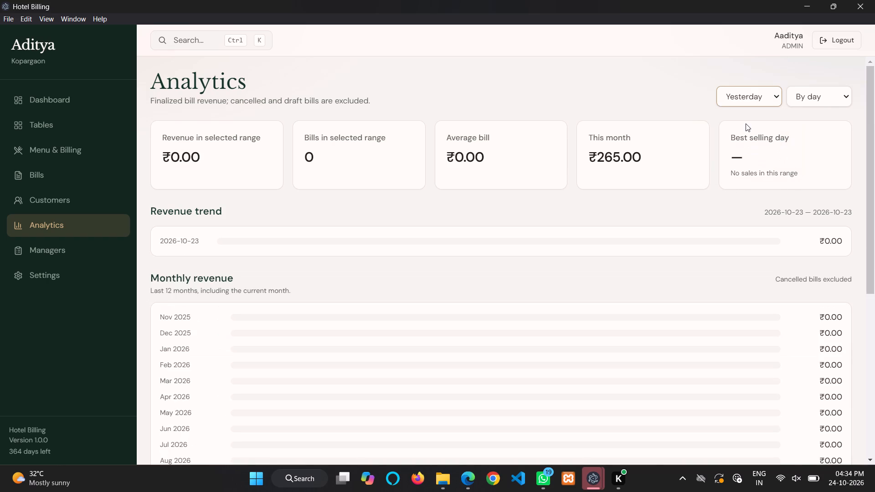
Compare the revenue trend grouped by week and by month, and return the grouping to By day.
{"action": "left_click", "coordinate": [796, 93]}
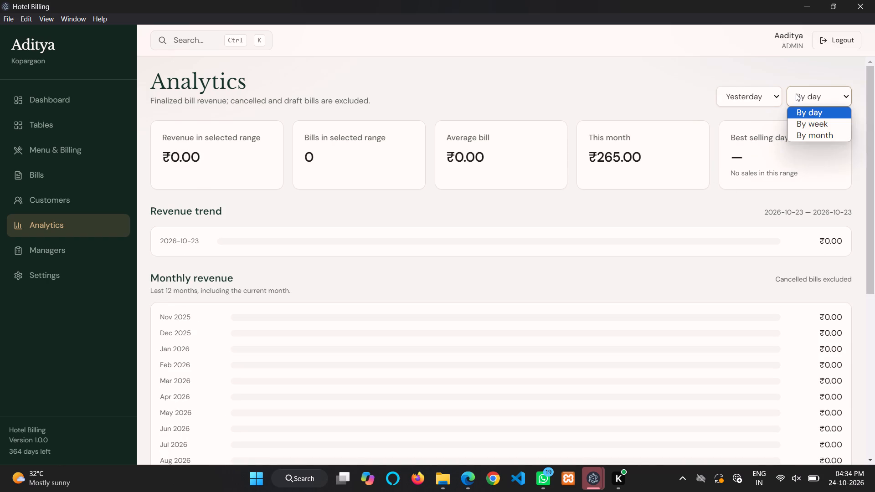
{"action": "left_click", "coordinate": [801, 121]}
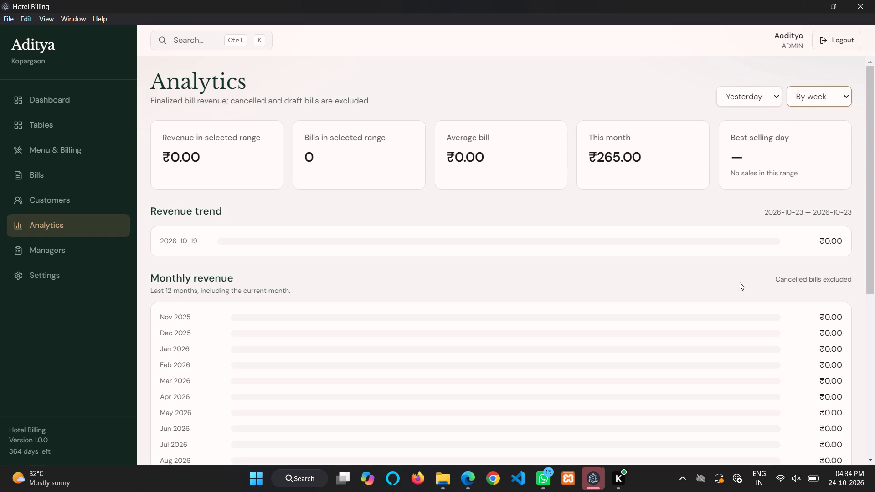
{"action": "left_click", "coordinate": [802, 98]}
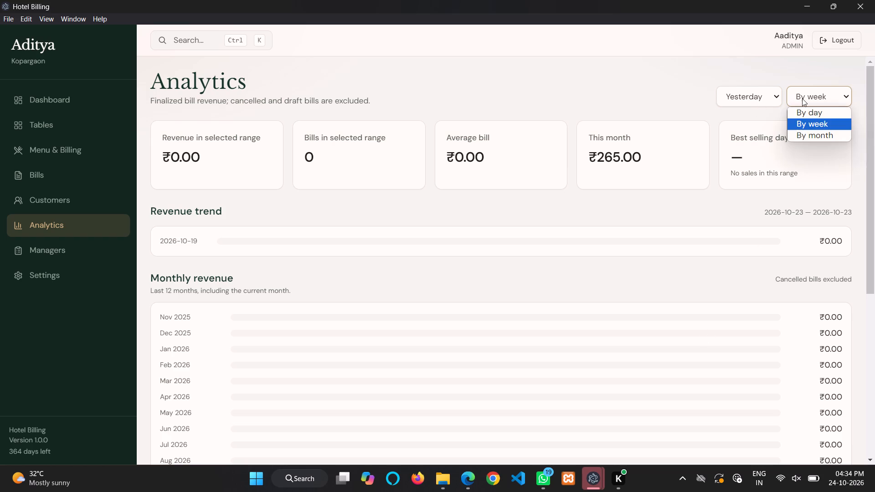
{"action": "left_click", "coordinate": [814, 131]}
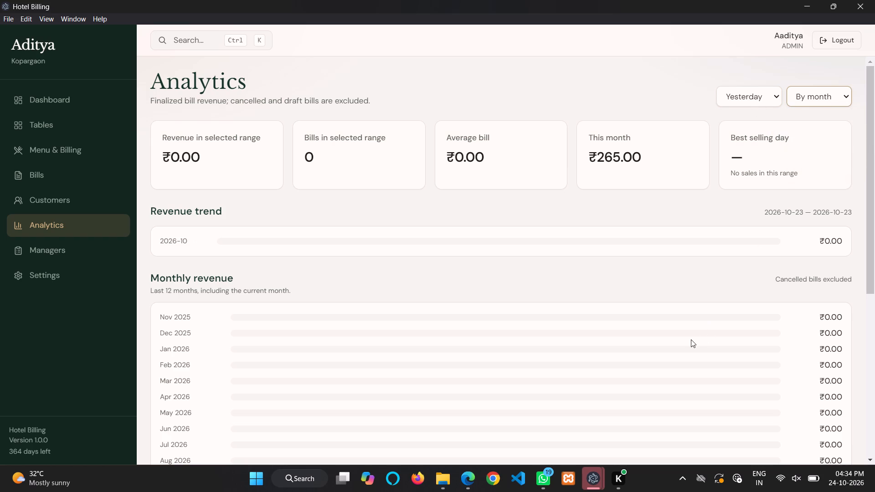
{"action": "scroll", "coordinate": [691, 339], "scroll_direction": "down", "scroll_amount": 2}
{"action": "scroll", "coordinate": [691, 339], "scroll_direction": "up", "scroll_amount": 7}
{"action": "left_click", "coordinate": [818, 96]}
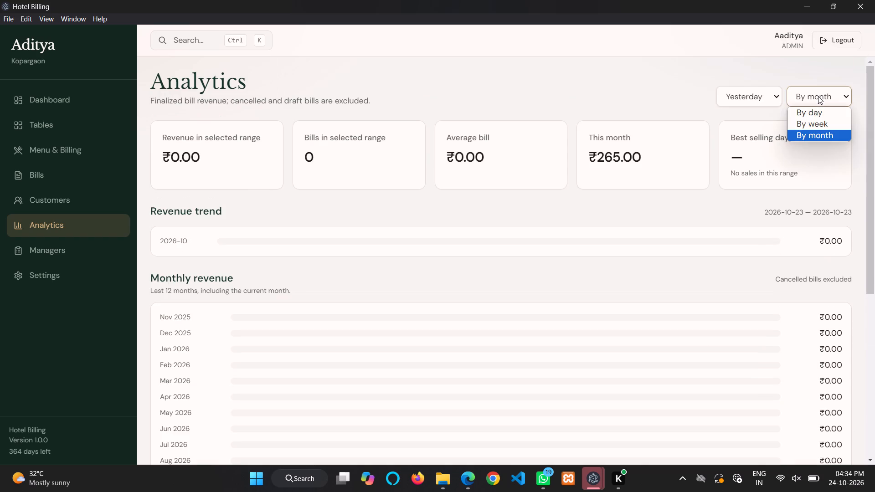
{"action": "left_click", "coordinate": [816, 117]}
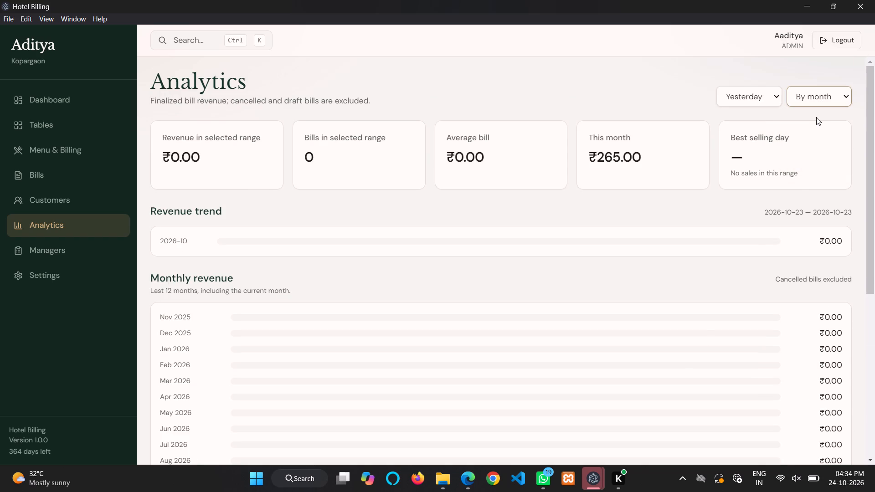
Examine the monthly revenue, best selling days, best-selling items and recent bills sections of the analytics.
{"action": "scroll", "coordinate": [680, 358], "scroll_direction": "down", "scroll_amount": 2}
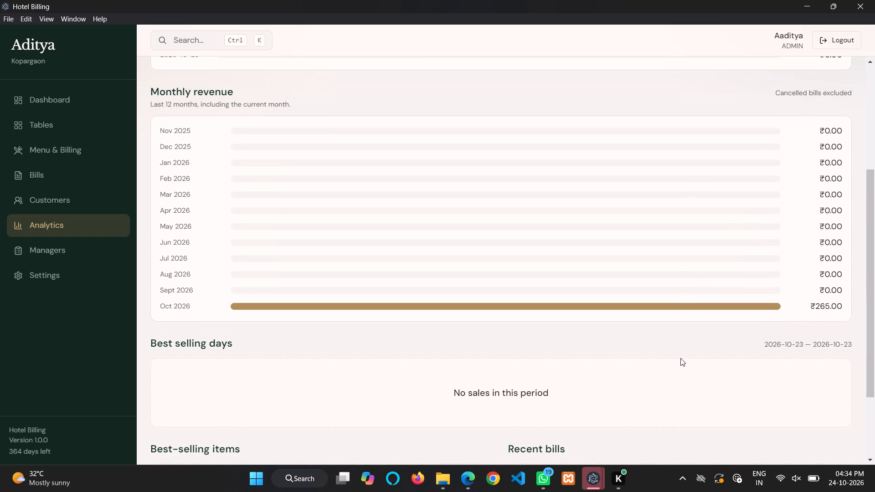
{"action": "scroll", "coordinate": [680, 358], "scroll_direction": "up", "scroll_amount": 4}
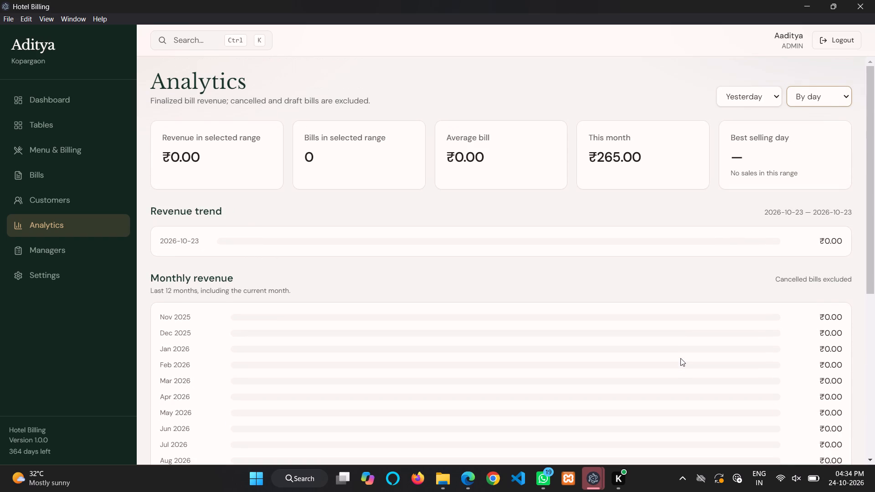
{"action": "scroll", "coordinate": [680, 358], "scroll_direction": "down", "scroll_amount": 2}
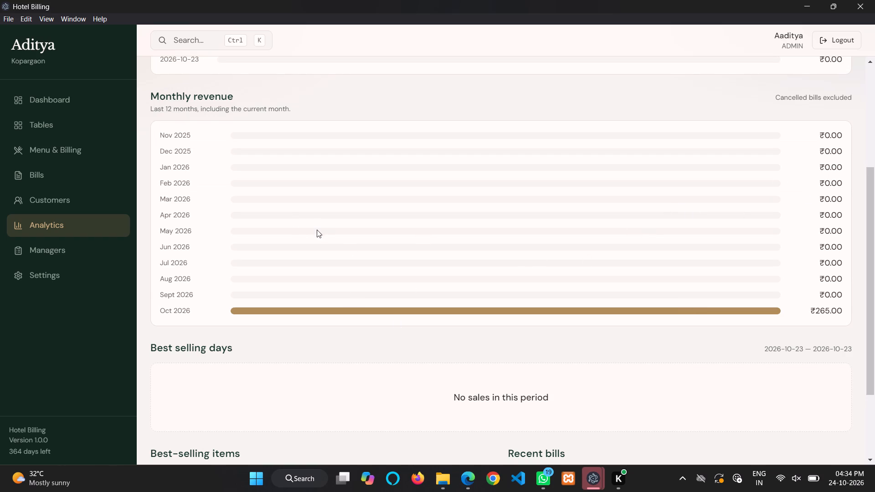
{"action": "scroll", "coordinate": [311, 390], "scroll_direction": "down", "scroll_amount": 4}
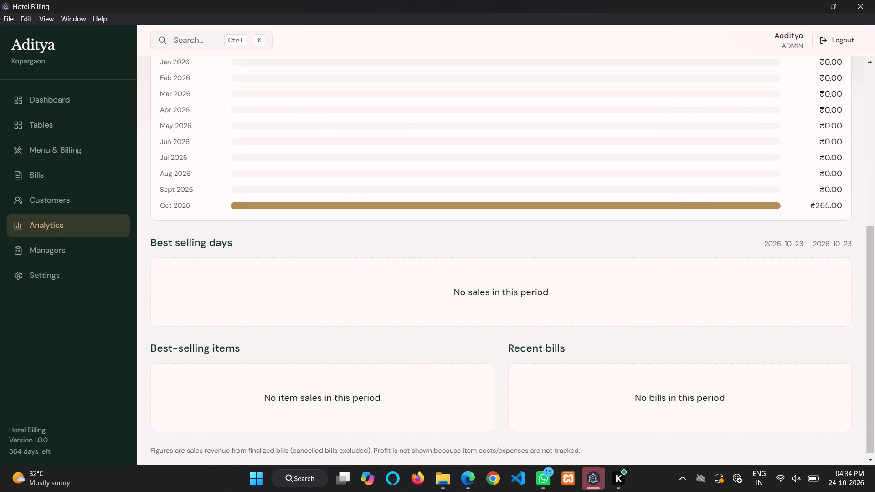
Leave the analytics and open the Dashboard with the summary of today's billing activity.
{"action": "left_click", "coordinate": [311, 390]}
{"action": "scroll", "coordinate": [587, 213], "scroll_direction": "up", "scroll_amount": 6}
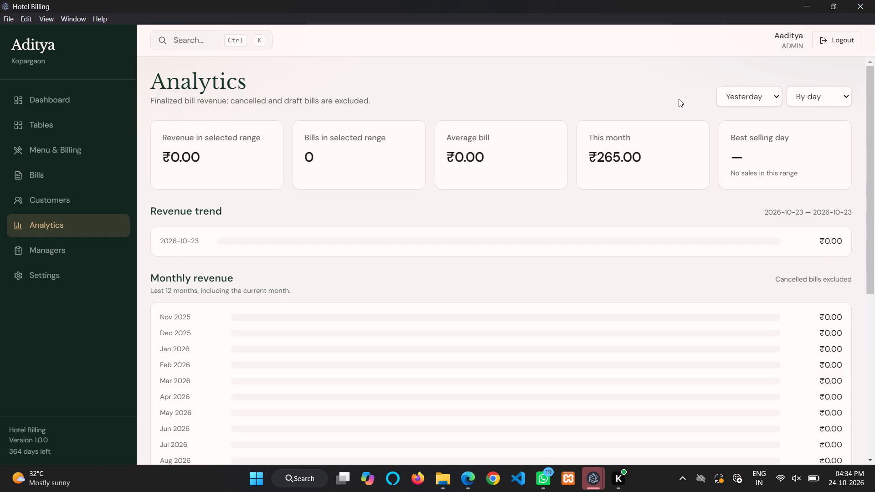
{"action": "left_click", "coordinate": [66, 106]}
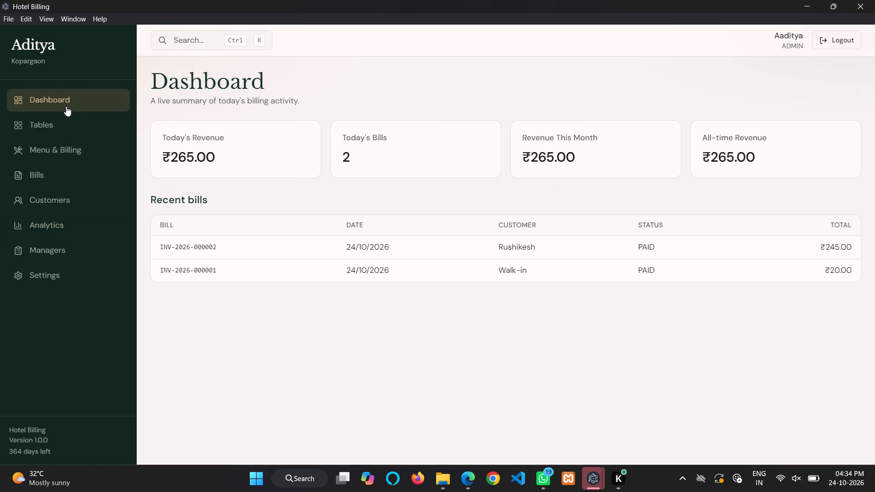
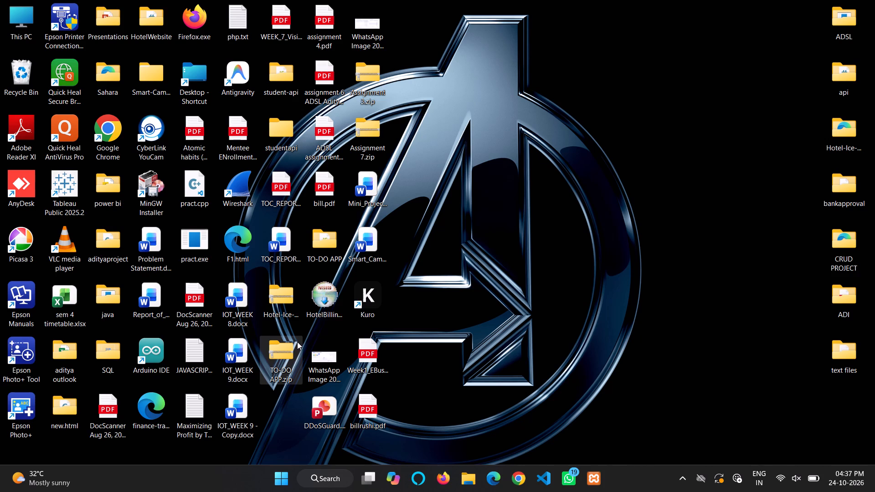
Open the user's AppData Roaming folder in File Explorer with the Run command.
{"action": "key", "text": "super+r"}
{"action": "key", "text": "Return"}
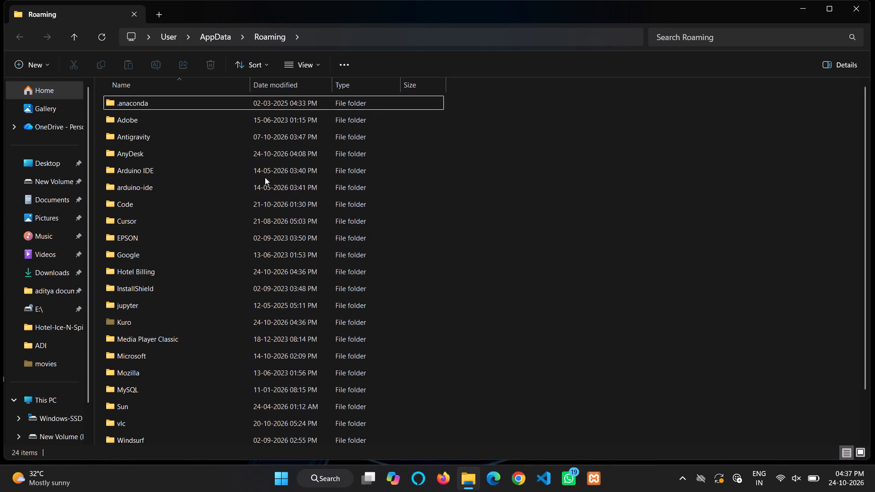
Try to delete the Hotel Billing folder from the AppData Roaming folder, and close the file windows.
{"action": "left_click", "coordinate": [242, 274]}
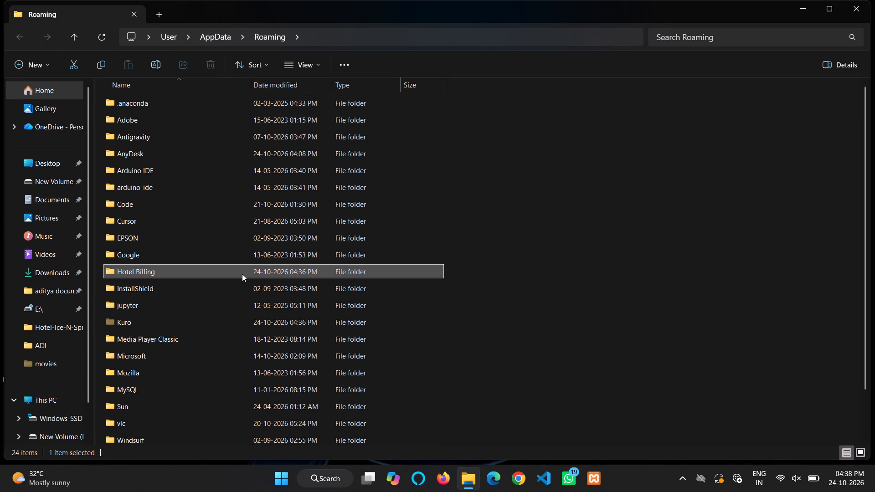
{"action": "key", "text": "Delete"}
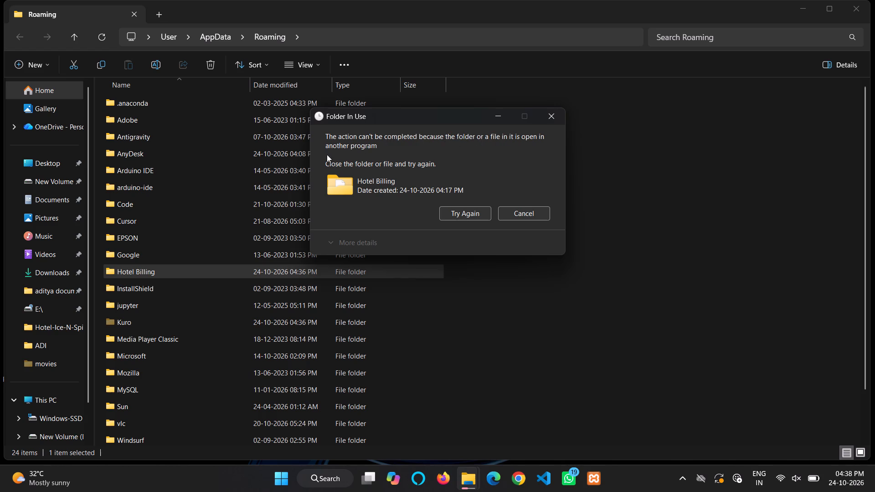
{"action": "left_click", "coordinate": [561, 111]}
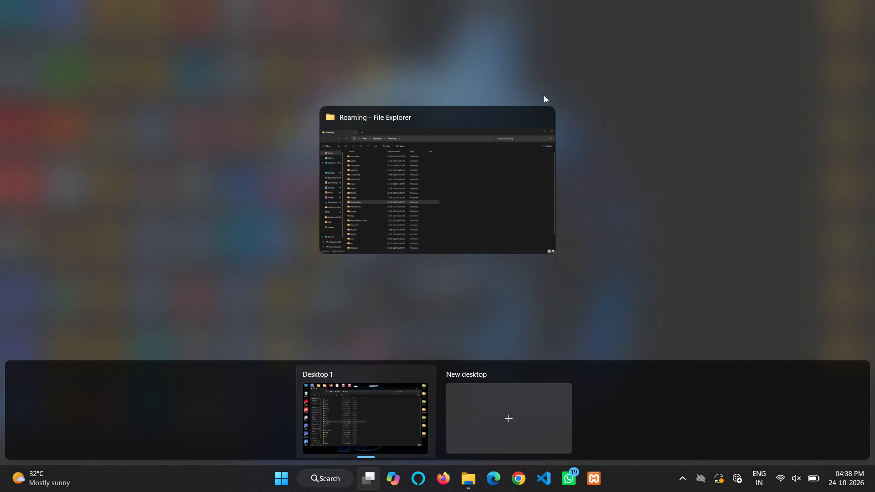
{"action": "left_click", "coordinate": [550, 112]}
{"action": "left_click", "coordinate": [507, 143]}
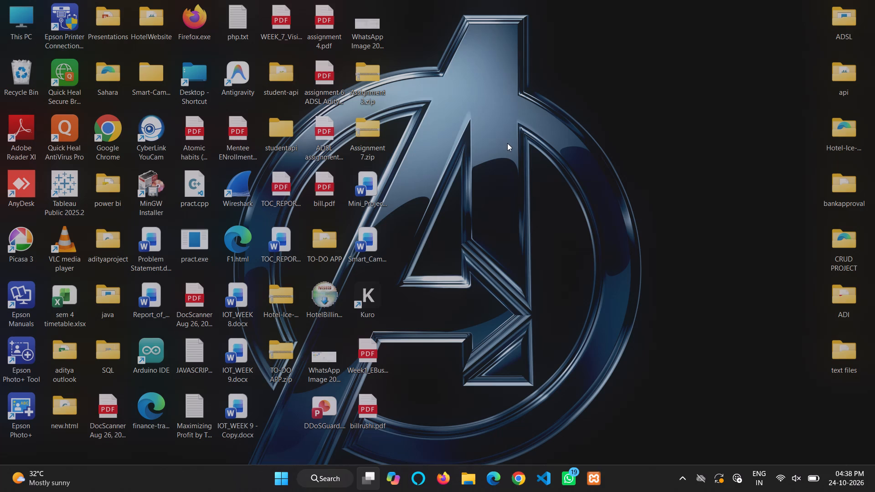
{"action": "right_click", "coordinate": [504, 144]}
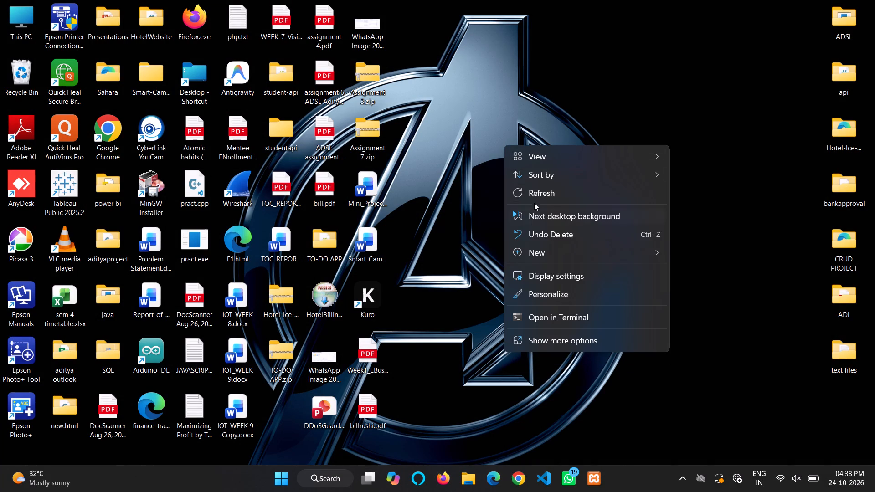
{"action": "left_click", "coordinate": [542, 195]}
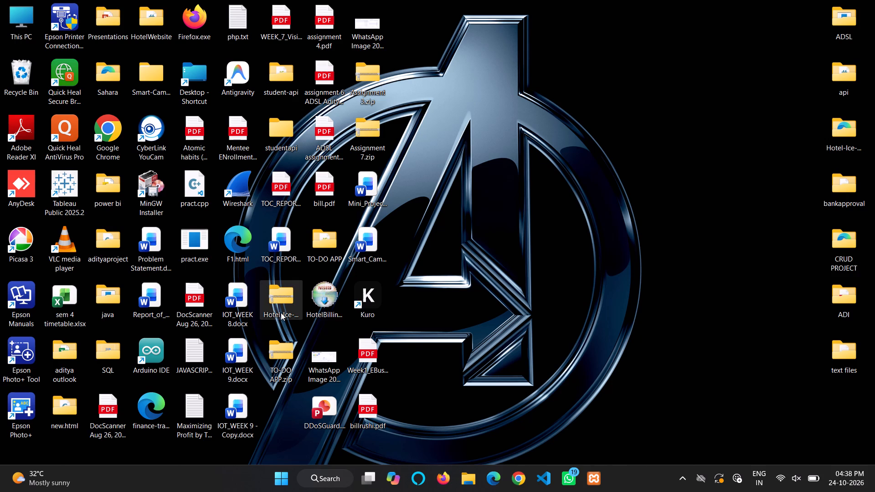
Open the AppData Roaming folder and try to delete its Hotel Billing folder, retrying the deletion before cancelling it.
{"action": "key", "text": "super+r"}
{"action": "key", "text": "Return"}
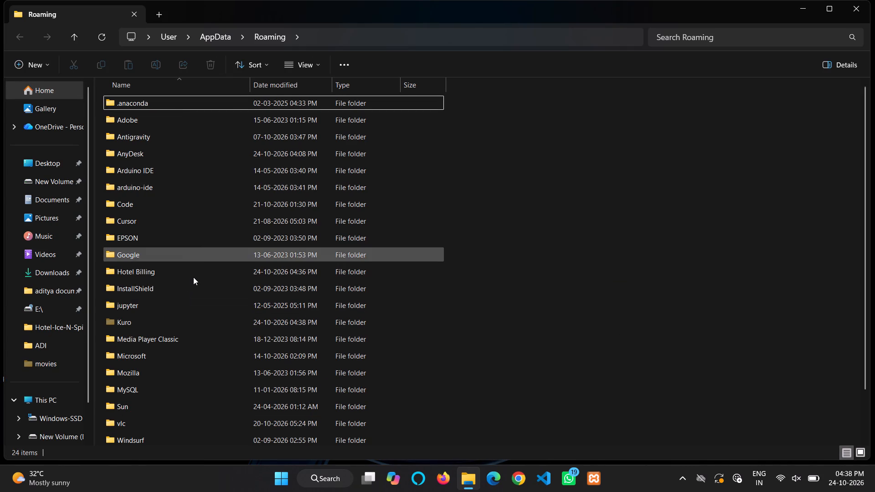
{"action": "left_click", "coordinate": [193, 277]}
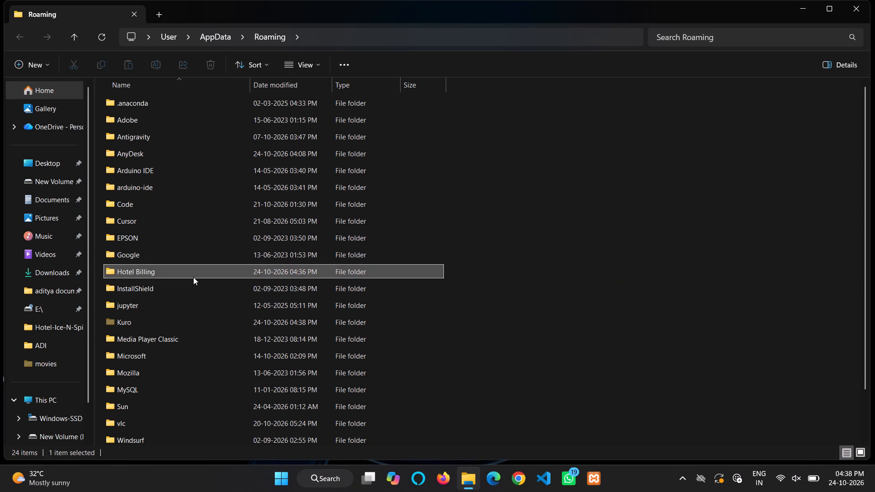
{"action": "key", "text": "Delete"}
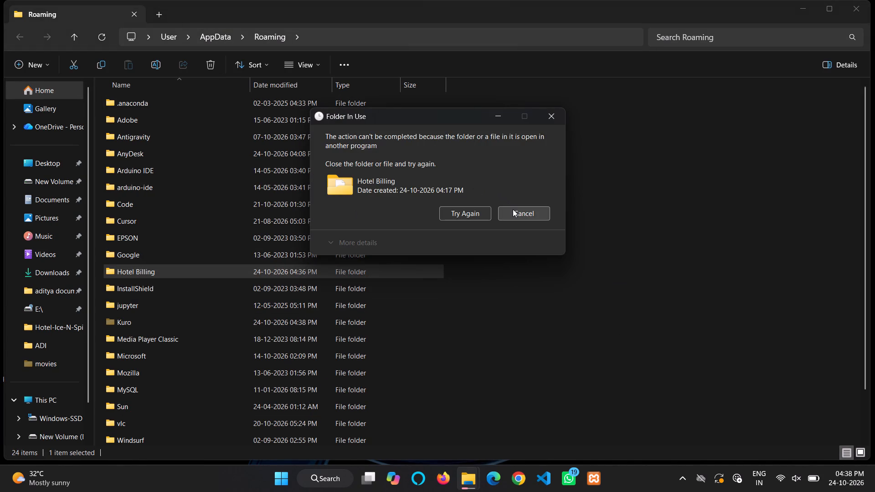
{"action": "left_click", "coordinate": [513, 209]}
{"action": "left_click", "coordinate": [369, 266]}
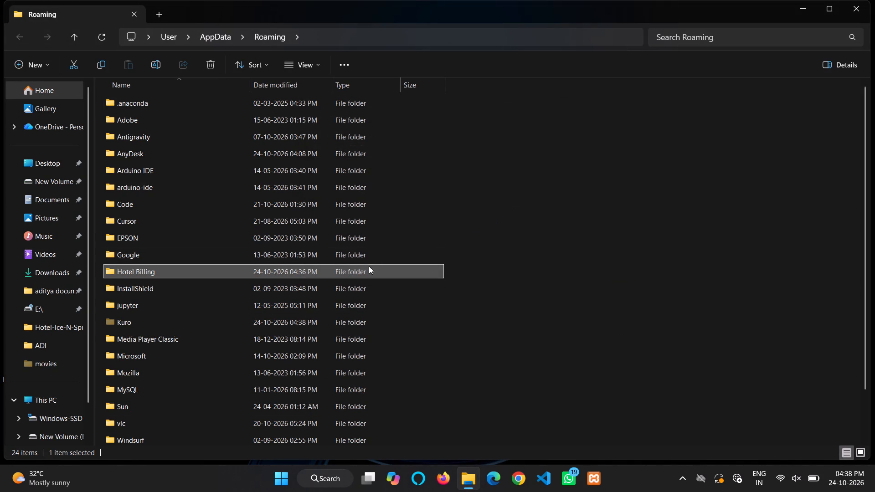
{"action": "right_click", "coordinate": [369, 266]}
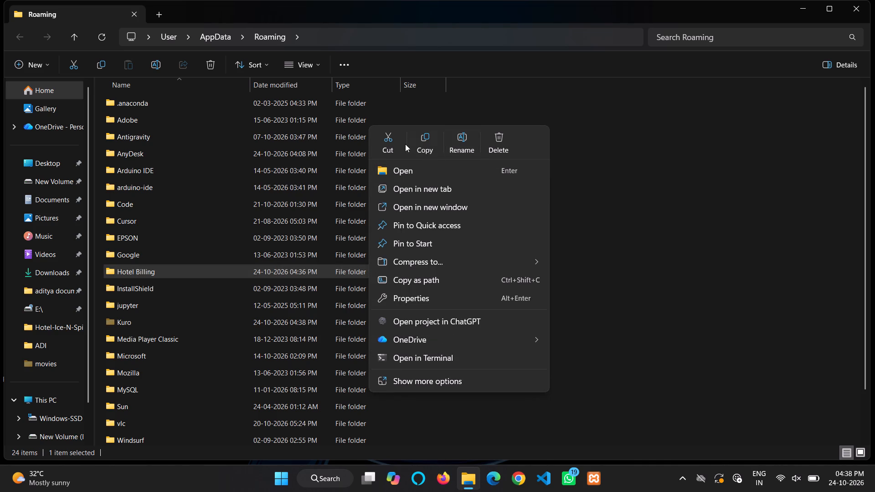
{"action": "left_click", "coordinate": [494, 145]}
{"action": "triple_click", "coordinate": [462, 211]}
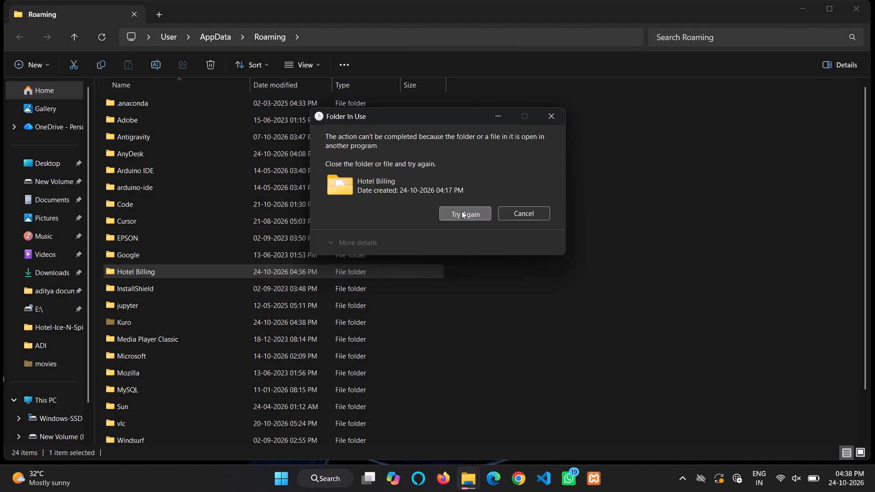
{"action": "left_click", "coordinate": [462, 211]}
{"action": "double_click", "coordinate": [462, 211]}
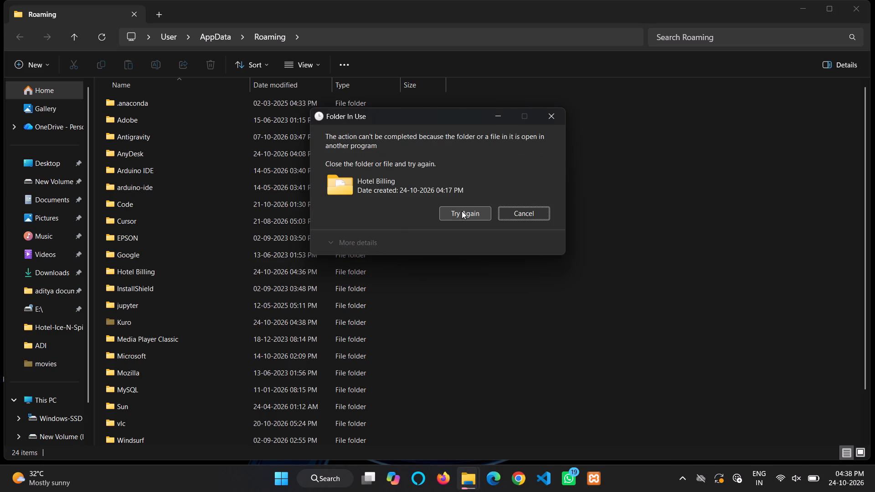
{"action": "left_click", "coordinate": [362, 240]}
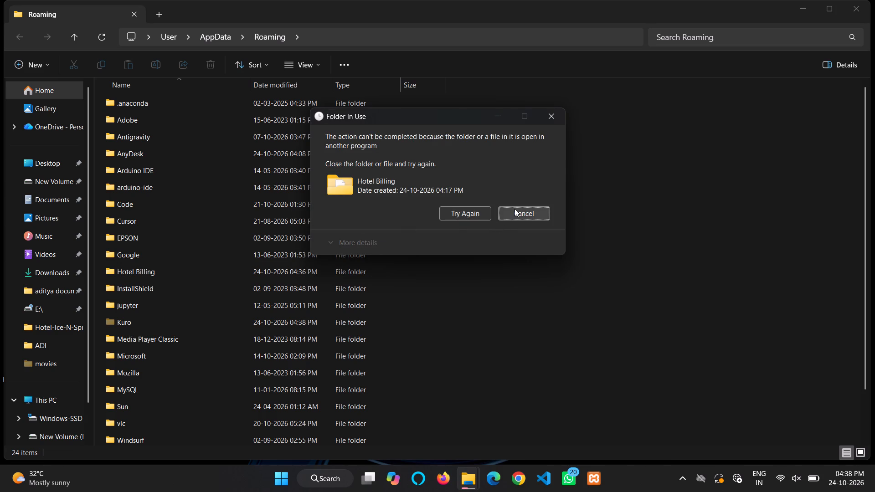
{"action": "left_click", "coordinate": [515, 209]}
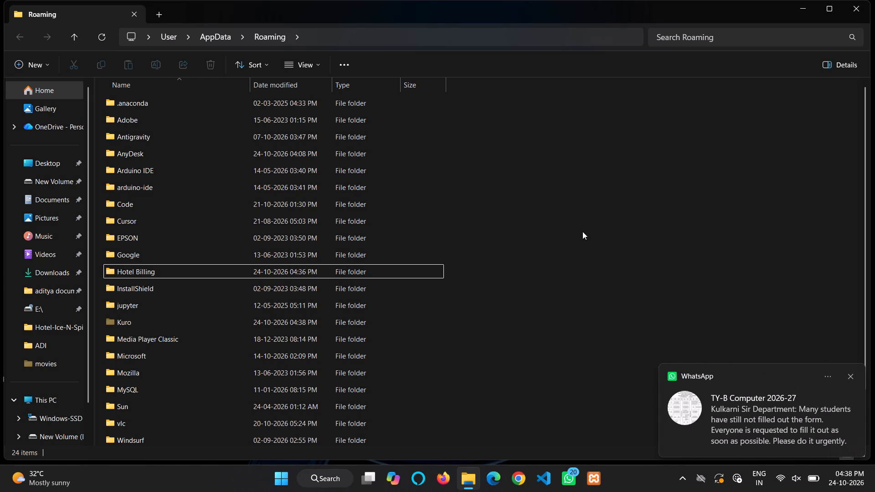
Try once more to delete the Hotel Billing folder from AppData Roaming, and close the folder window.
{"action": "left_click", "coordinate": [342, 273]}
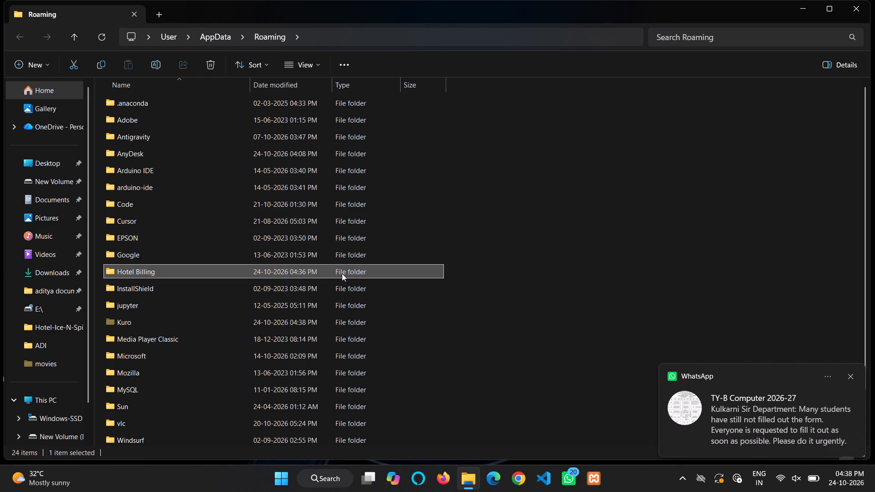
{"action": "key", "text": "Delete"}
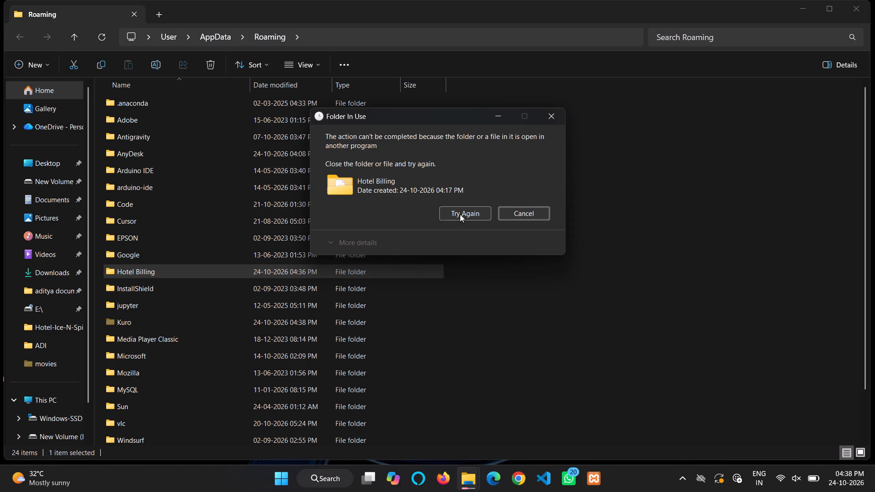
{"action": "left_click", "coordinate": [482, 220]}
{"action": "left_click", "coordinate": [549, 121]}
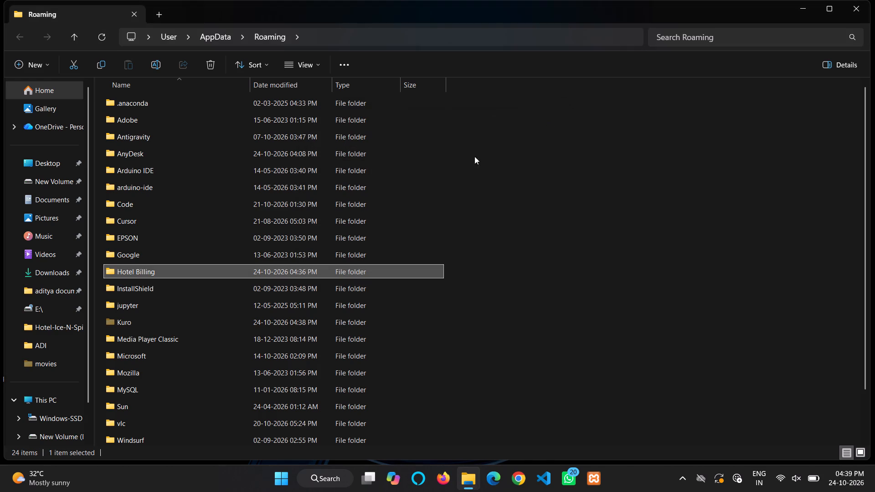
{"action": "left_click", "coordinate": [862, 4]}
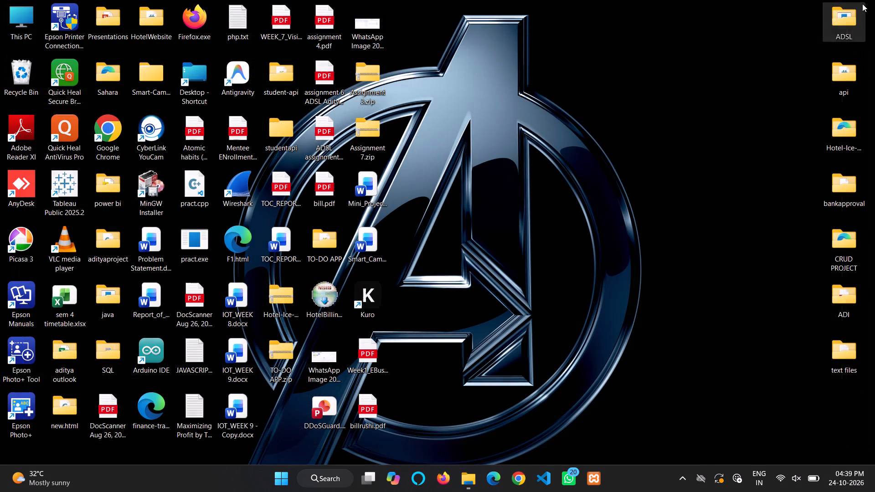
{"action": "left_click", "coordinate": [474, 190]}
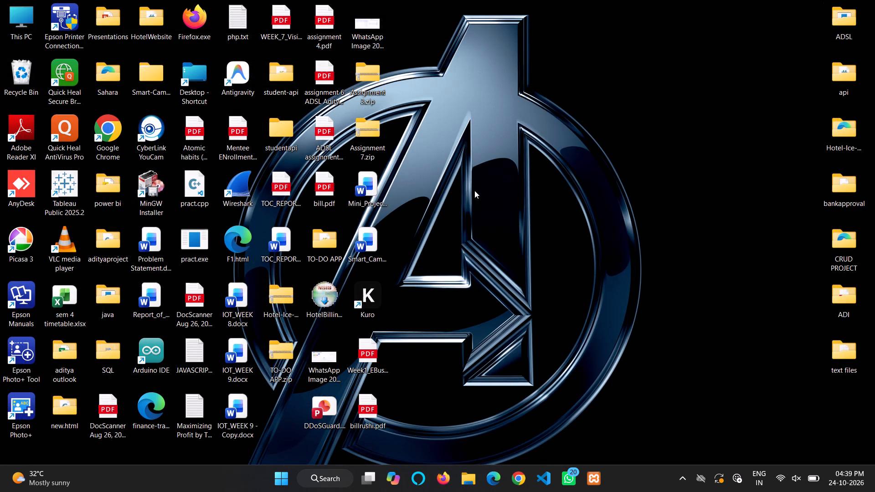
Bring up the Run dialog and choose %LOCALAPPDATA% from the earlier entries as the location to open.
{"action": "key", "text": "super+r"}
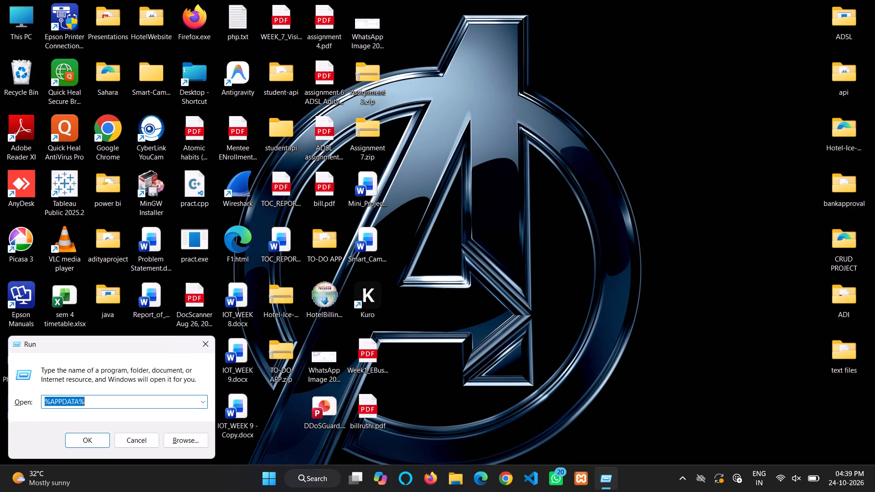
{"action": "left_click", "coordinate": [203, 401]}
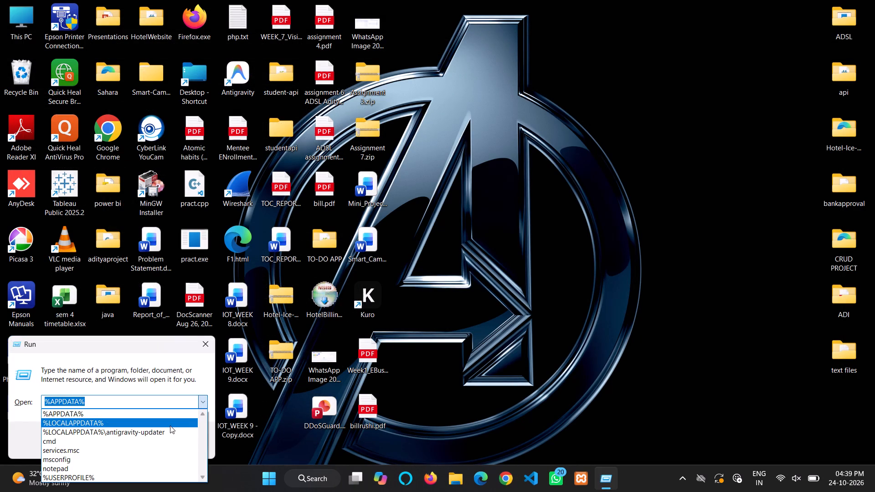
{"action": "left_click", "coordinate": [171, 422]}
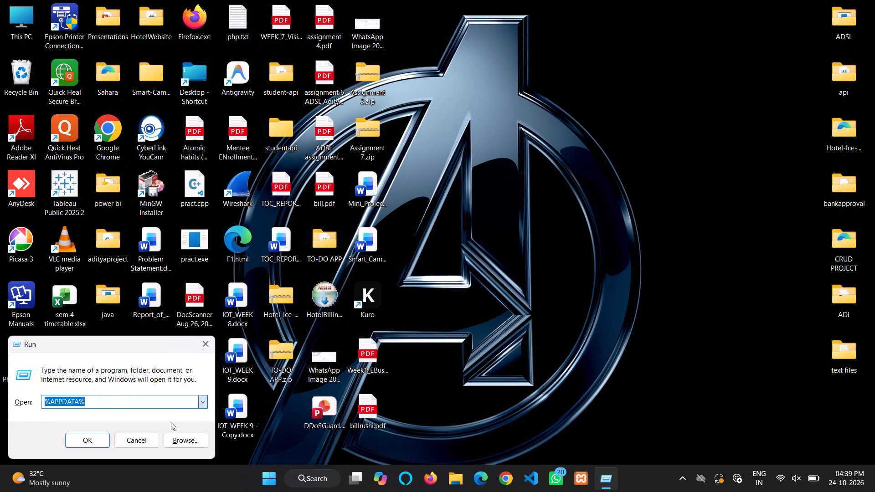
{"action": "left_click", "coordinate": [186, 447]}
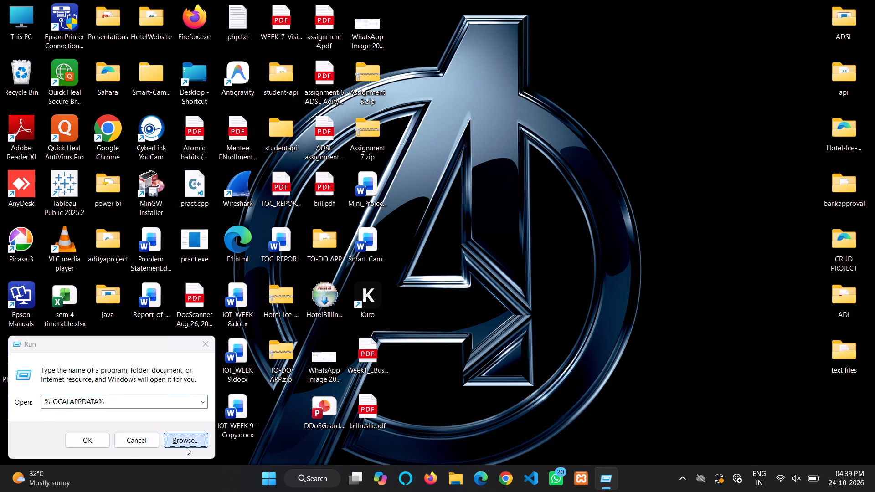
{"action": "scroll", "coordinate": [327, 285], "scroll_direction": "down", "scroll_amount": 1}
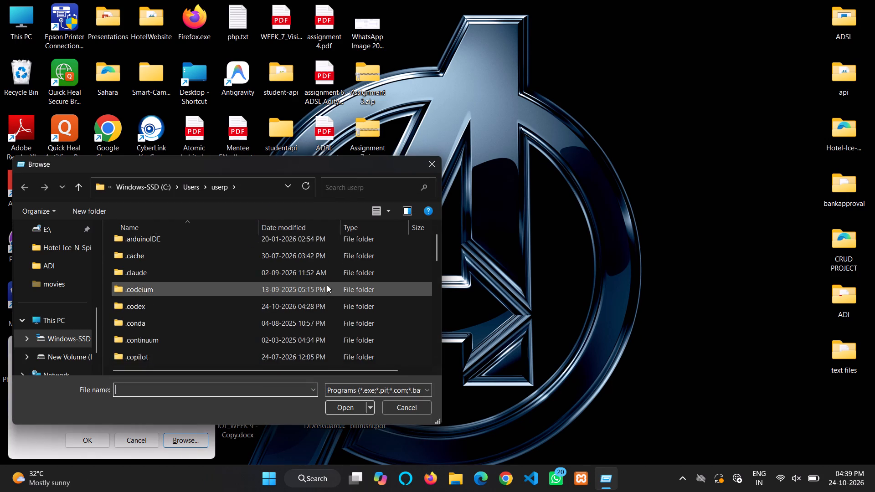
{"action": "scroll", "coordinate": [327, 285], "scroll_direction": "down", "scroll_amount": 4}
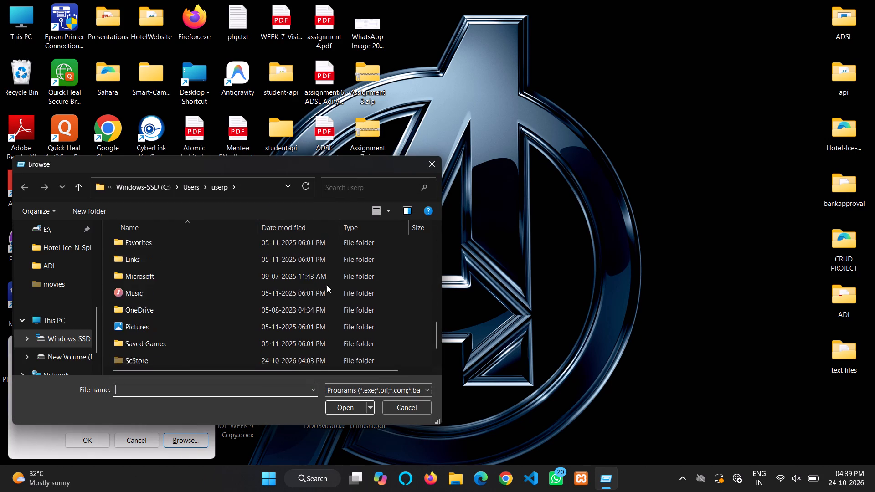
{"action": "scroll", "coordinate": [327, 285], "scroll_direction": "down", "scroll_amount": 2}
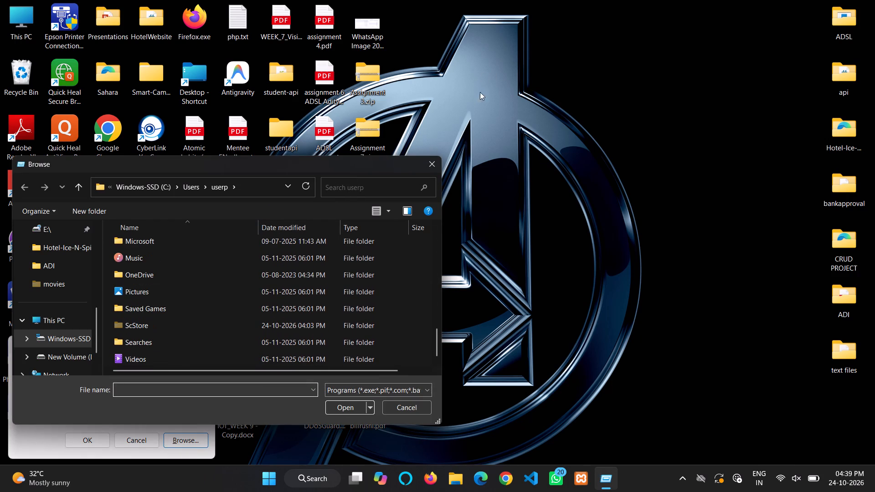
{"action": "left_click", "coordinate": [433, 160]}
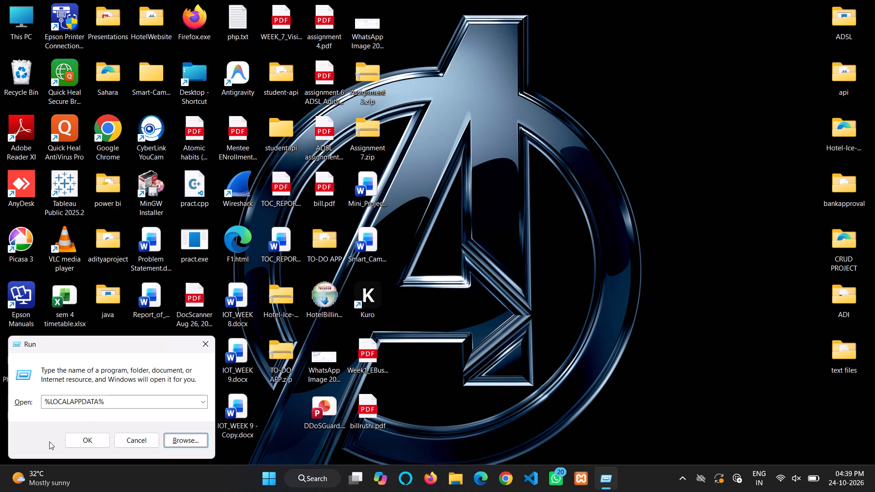
Open the AppData Local folder through the chosen %LOCALAPPDATA% entry.
{"action": "left_click", "coordinate": [129, 403]}
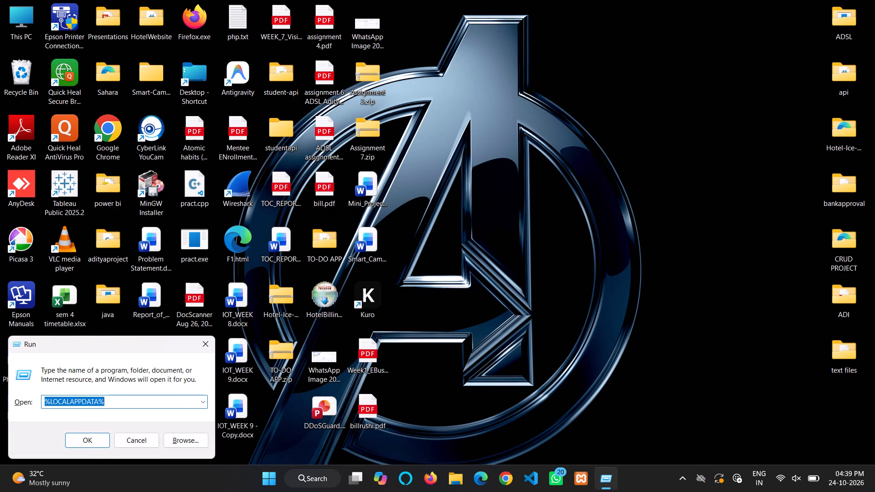
{"action": "key", "text": "Return"}
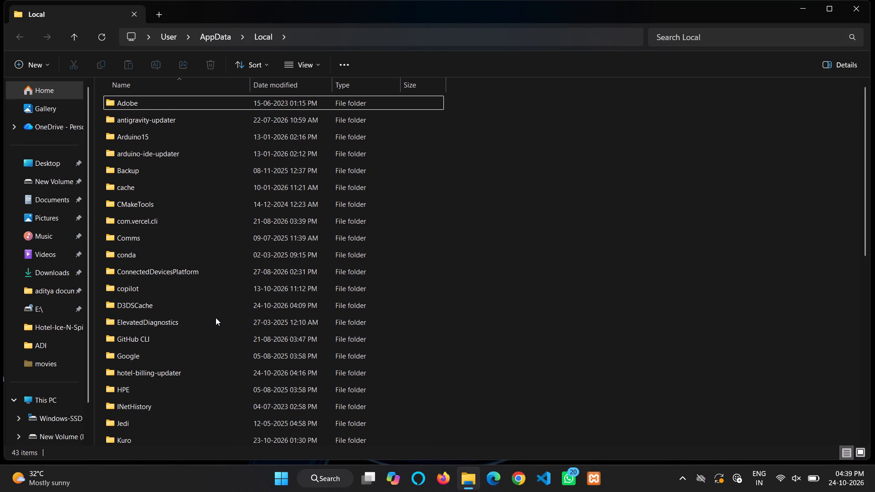
Delete the hotel-billing-updater folder from AppData Local, check the remaining folders, and close the folder window.
{"action": "scroll", "coordinate": [216, 318], "scroll_direction": "down", "scroll_amount": 1}
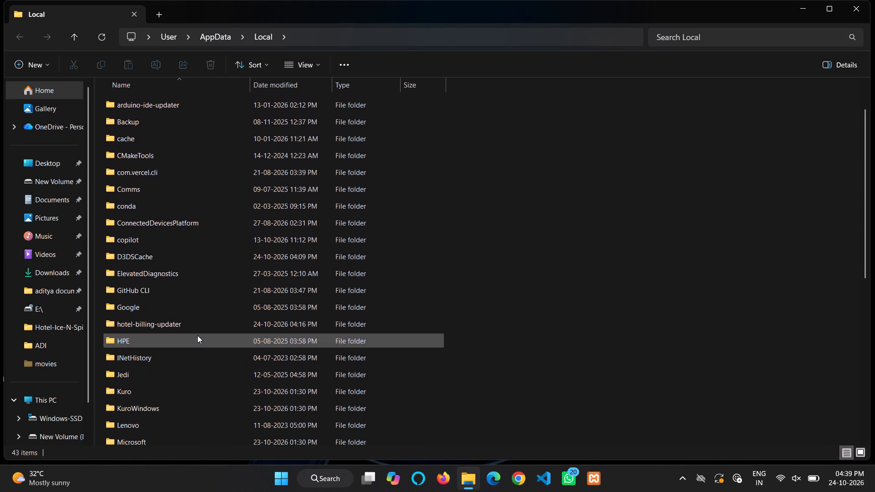
{"action": "left_click", "coordinate": [203, 321]}
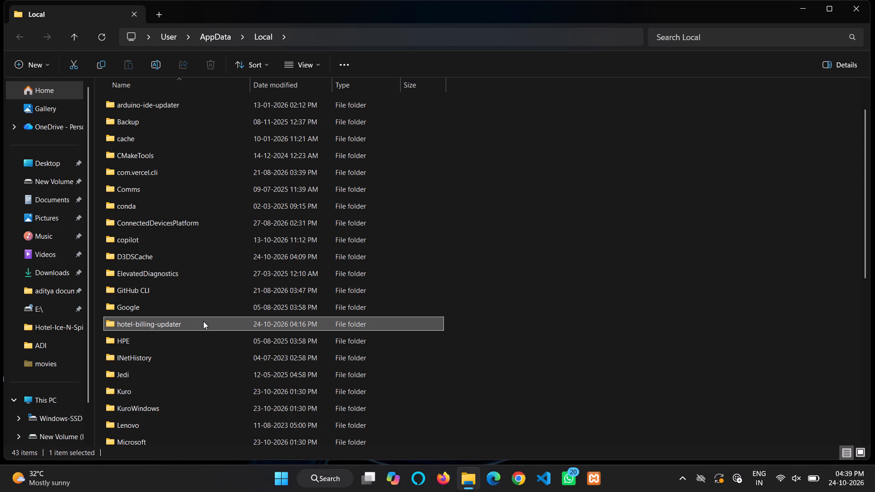
{"action": "key", "text": "Delete"}
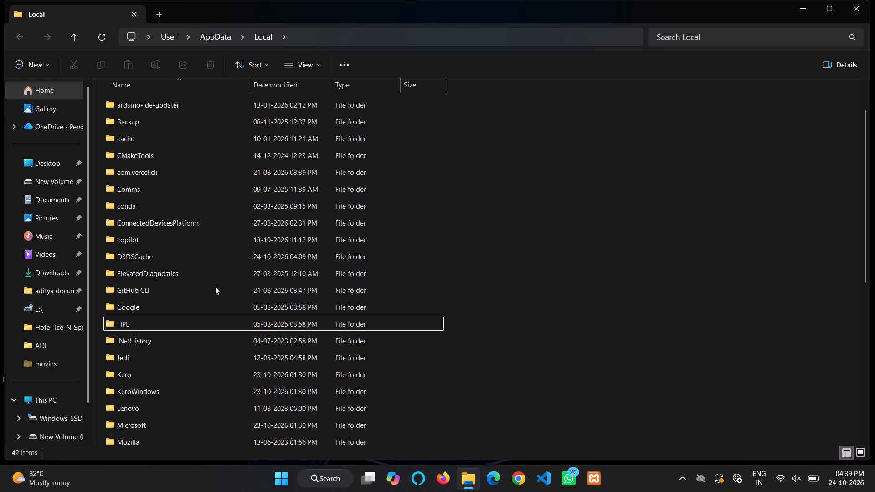
{"action": "scroll", "coordinate": [215, 287], "scroll_direction": "down", "scroll_amount": 3}
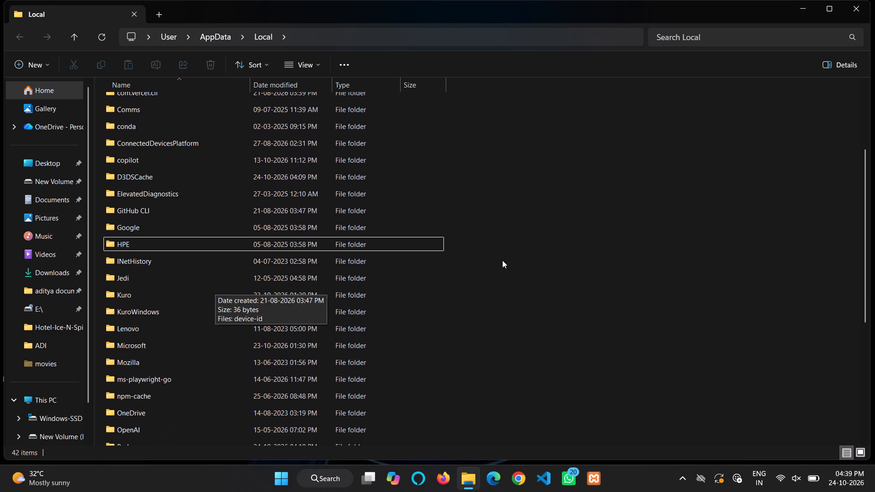
{"action": "left_click", "coordinate": [627, 246]}
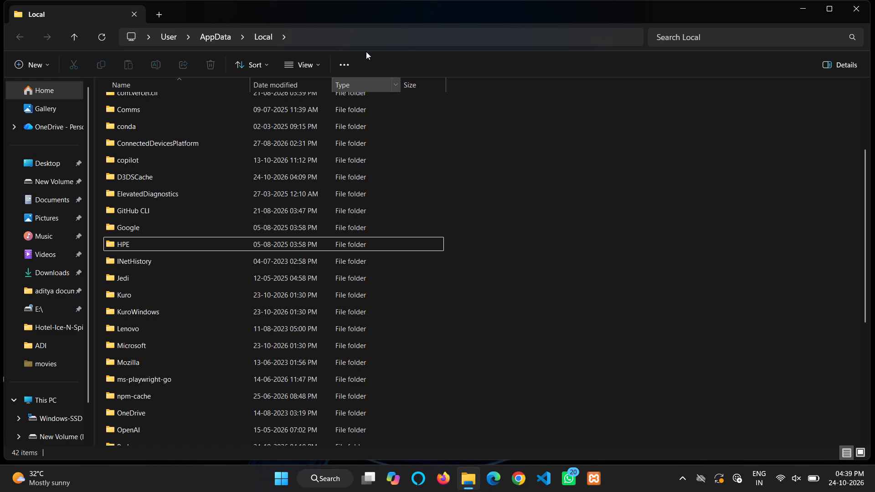
{"action": "left_click", "coordinate": [853, 11]}
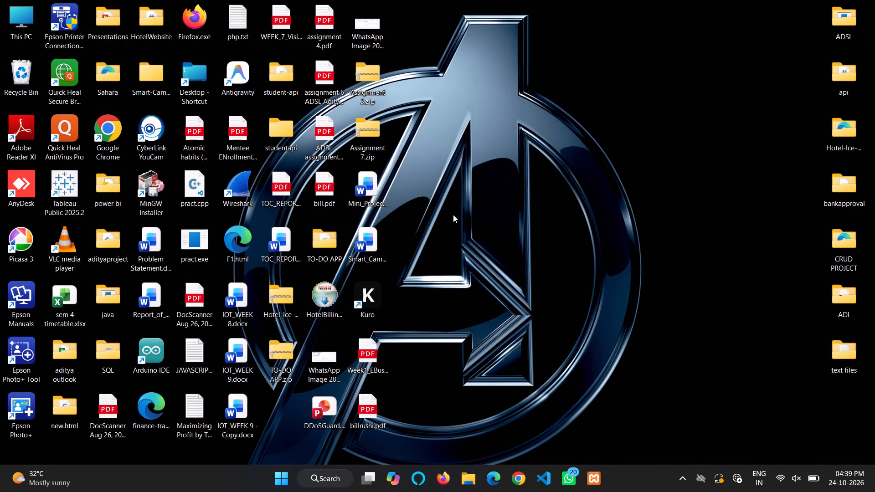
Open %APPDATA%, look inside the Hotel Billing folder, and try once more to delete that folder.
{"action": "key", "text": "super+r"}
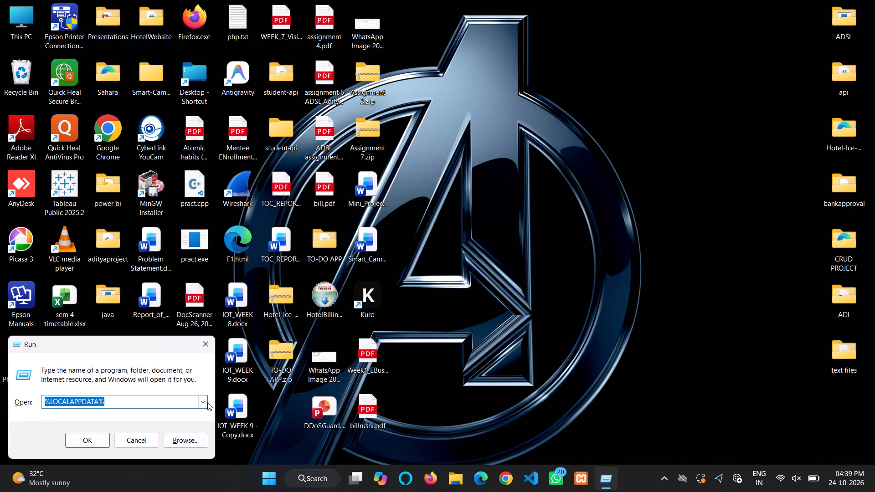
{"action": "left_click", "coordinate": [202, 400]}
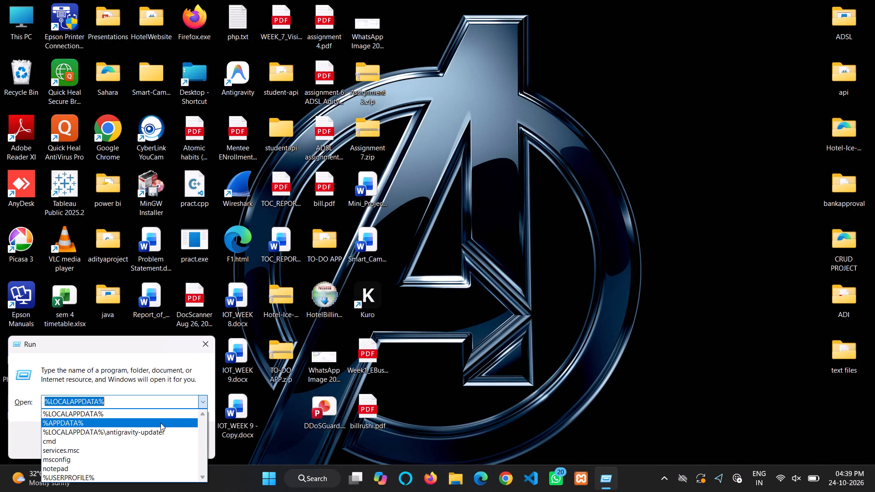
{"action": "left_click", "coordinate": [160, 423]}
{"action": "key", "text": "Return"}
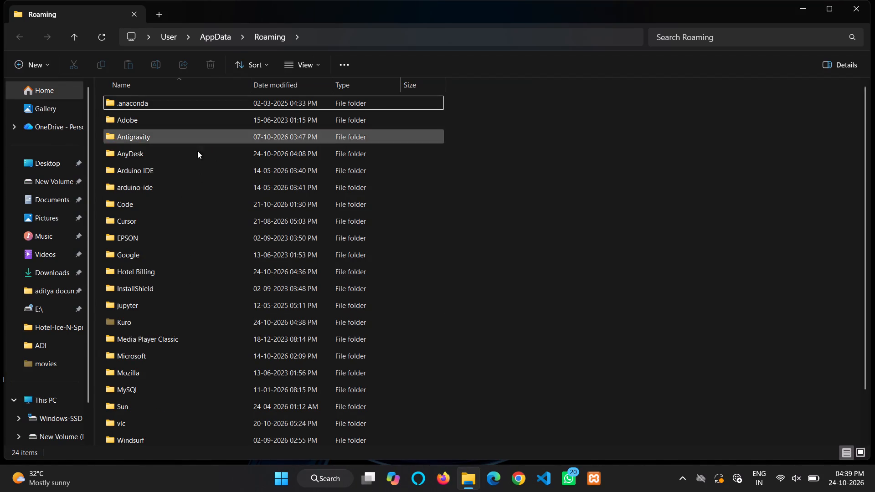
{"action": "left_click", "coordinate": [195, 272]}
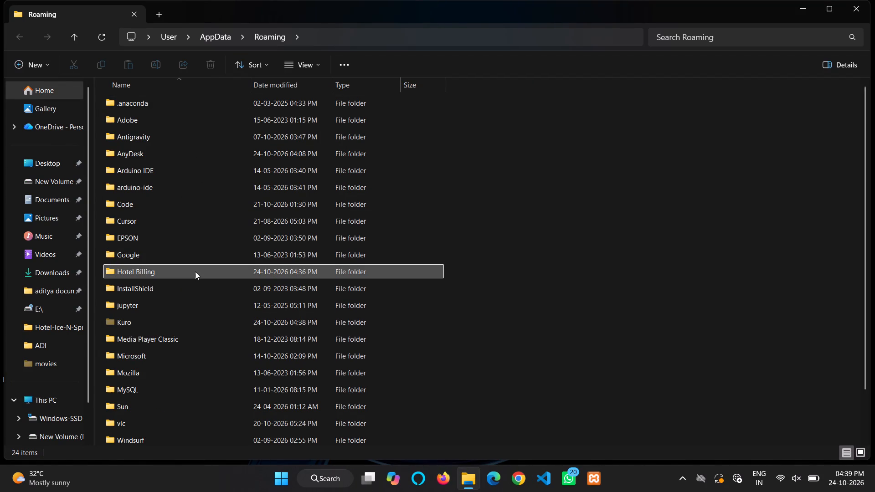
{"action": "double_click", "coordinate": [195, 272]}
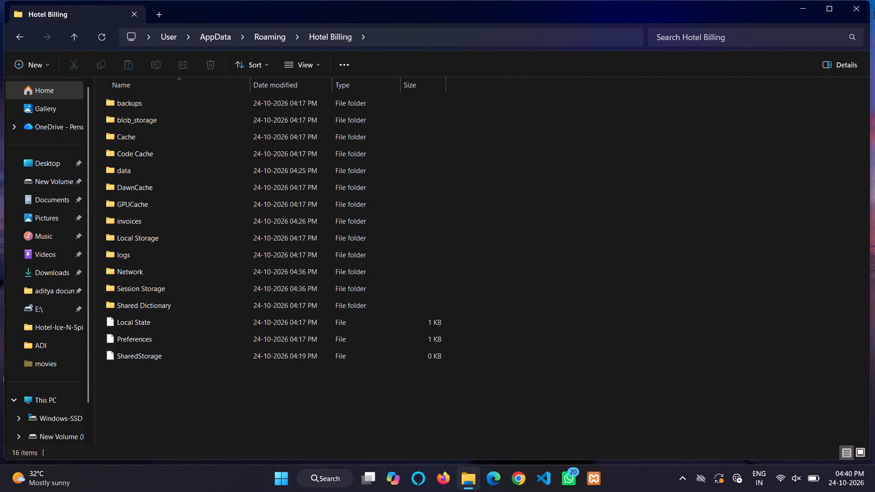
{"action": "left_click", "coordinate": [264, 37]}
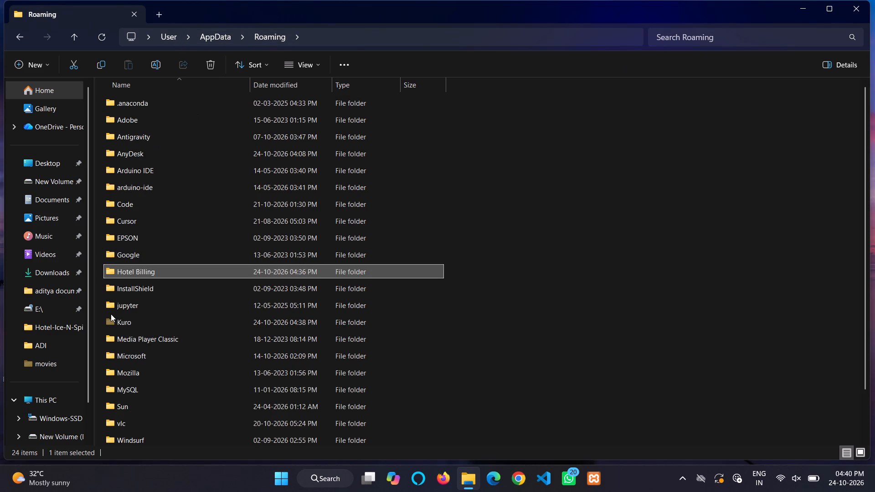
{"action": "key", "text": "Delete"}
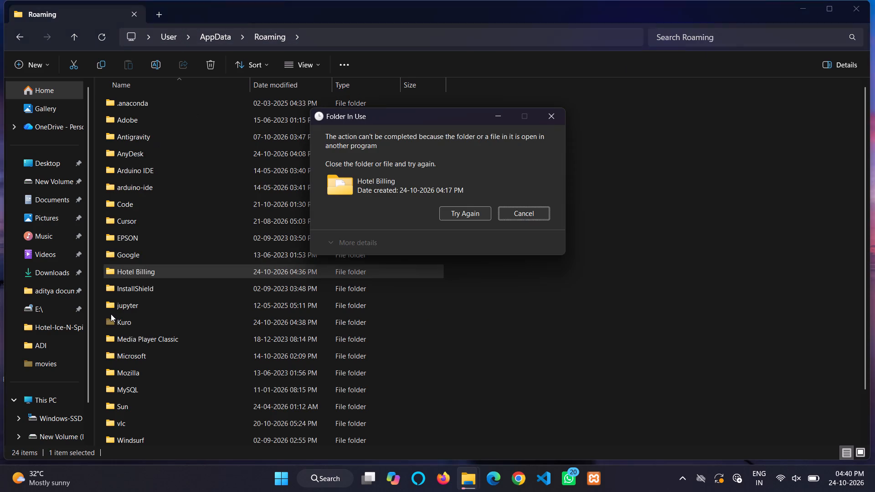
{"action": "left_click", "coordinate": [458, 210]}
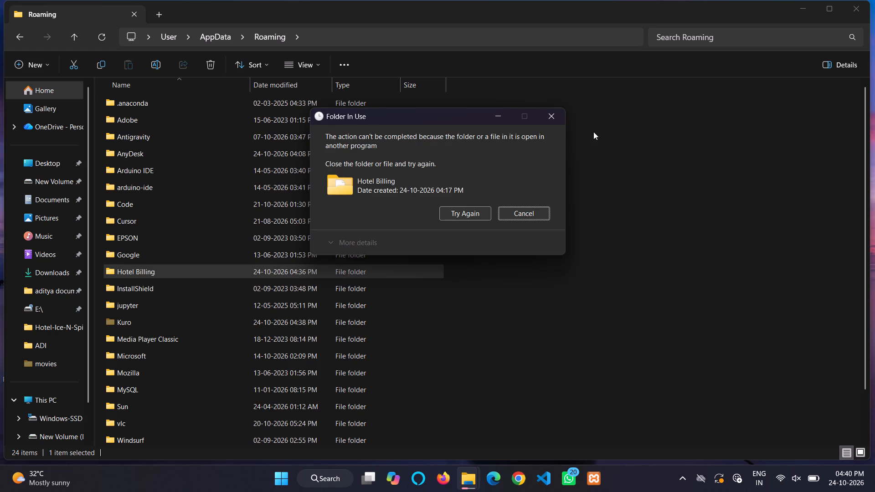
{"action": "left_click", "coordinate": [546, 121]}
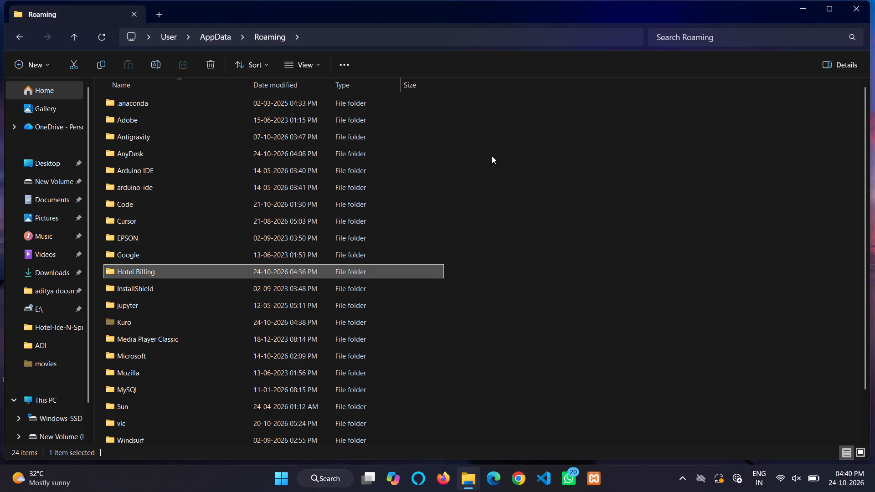
View the contents of 000003.log in the Session Storage folder inside Hotel Billing, and close the file.
{"action": "double_click", "coordinate": [360, 268]}
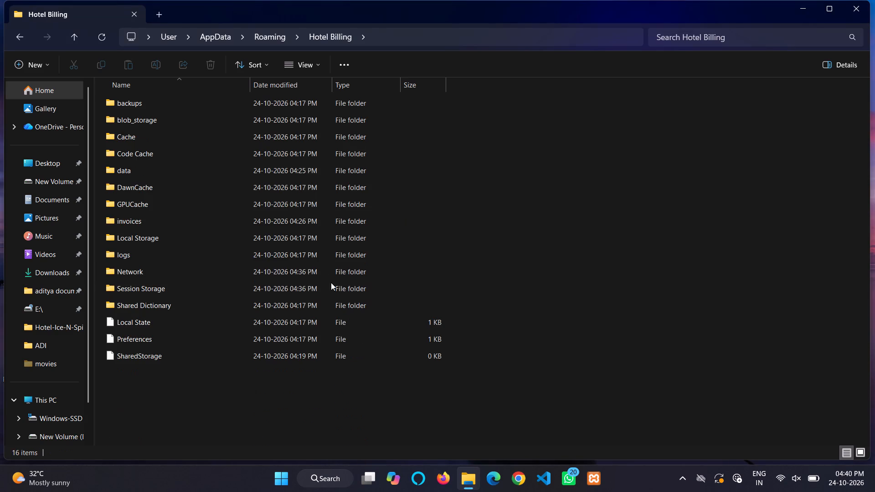
{"action": "double_click", "coordinate": [299, 287]}
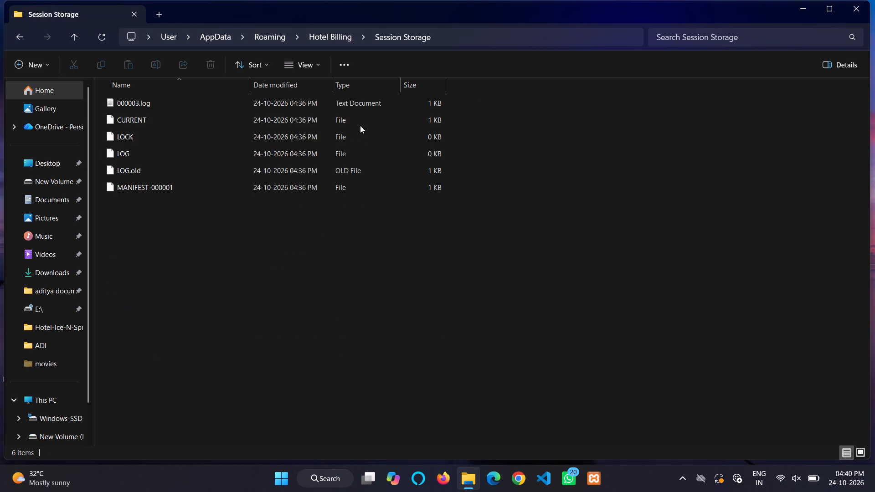
{"action": "double_click", "coordinate": [363, 108]}
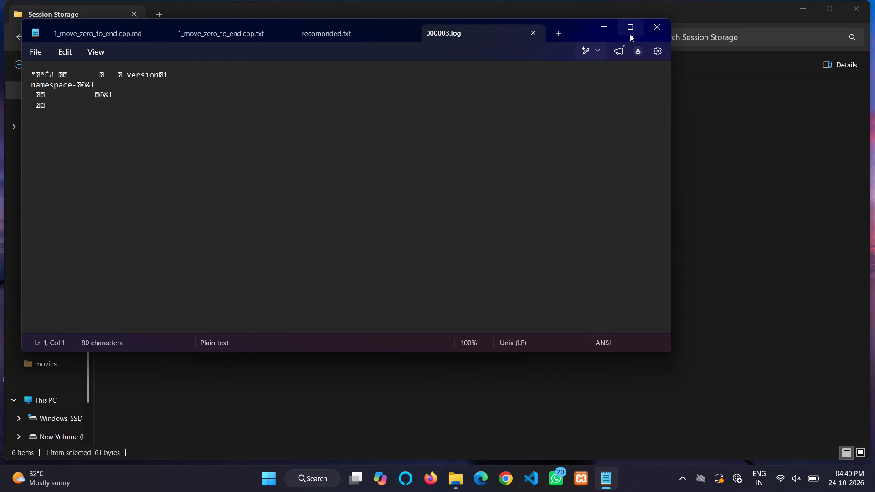
{"action": "left_click", "coordinate": [665, 20]}
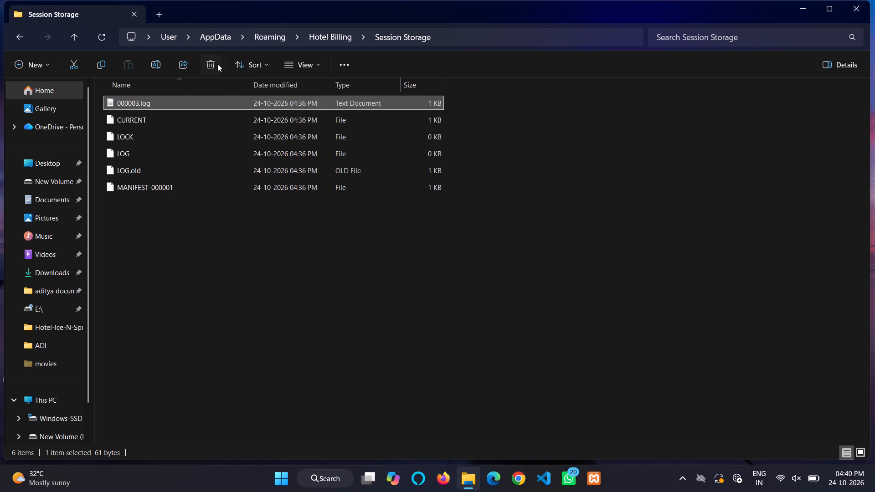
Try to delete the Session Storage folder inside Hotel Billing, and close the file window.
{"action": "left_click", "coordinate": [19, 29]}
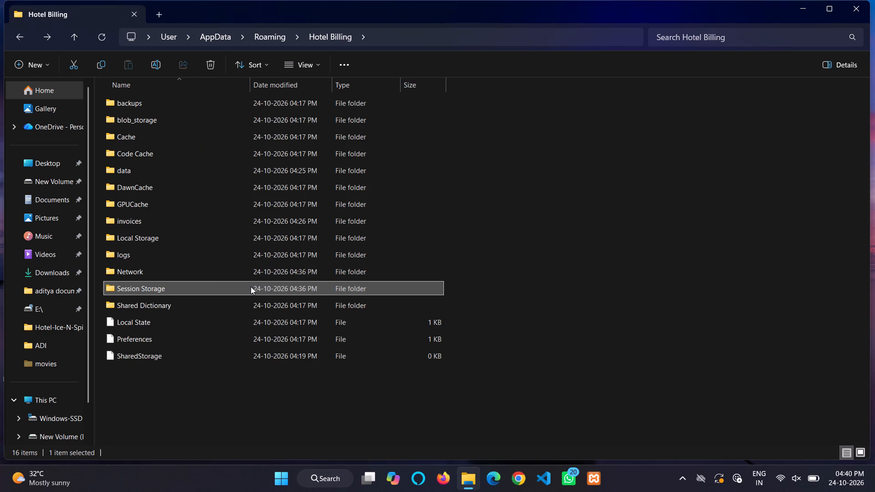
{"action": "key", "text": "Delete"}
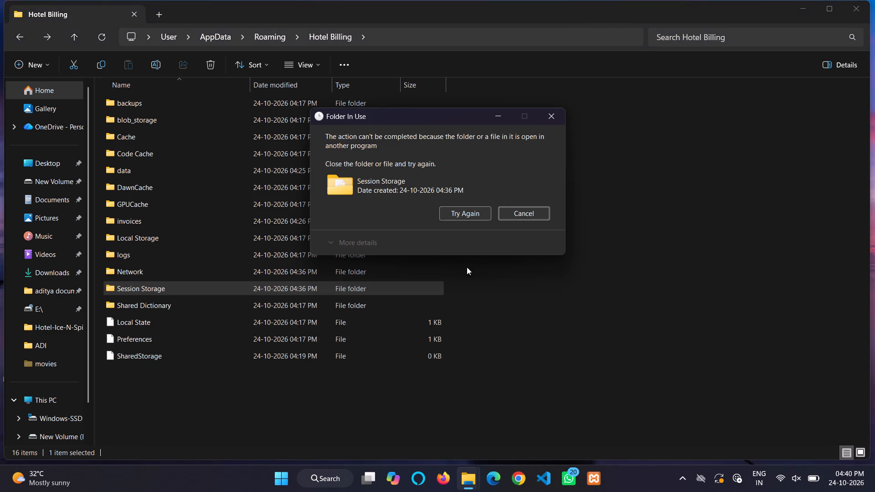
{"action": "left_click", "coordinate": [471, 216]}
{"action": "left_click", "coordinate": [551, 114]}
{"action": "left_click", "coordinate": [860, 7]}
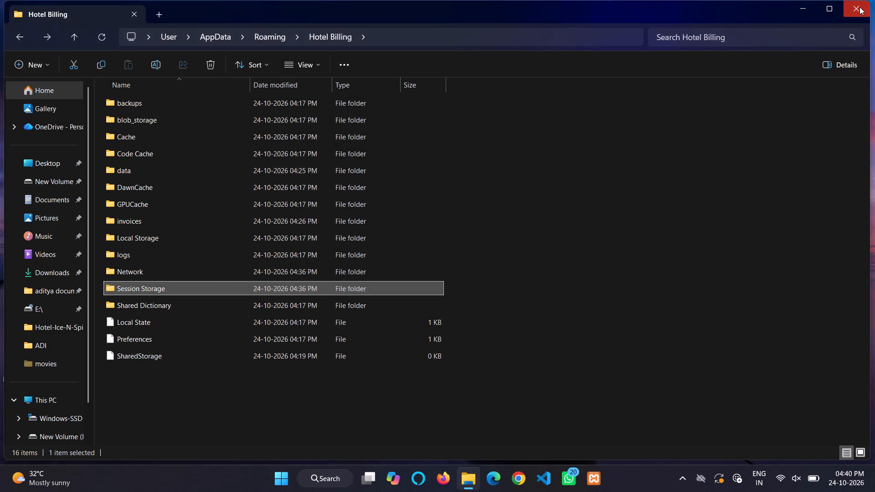
Shut down the computer from the desktop.
{"action": "key", "text": "super+x"}
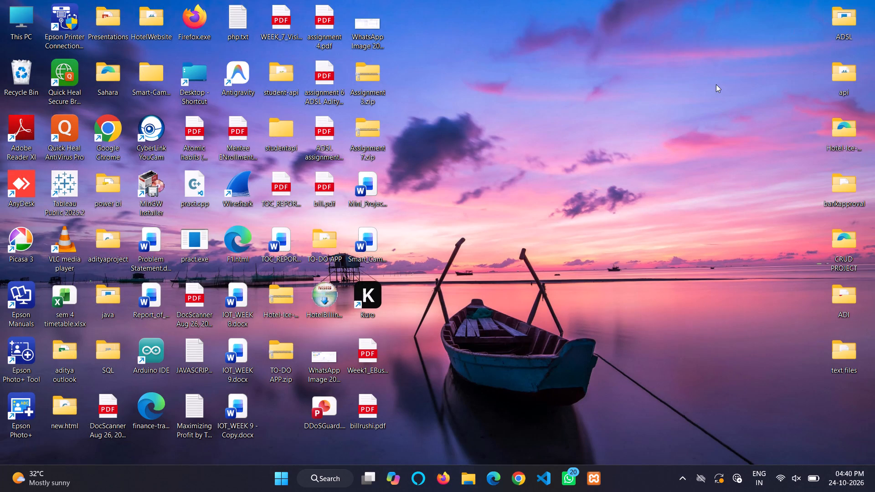
{"action": "type", "text": "uu"}
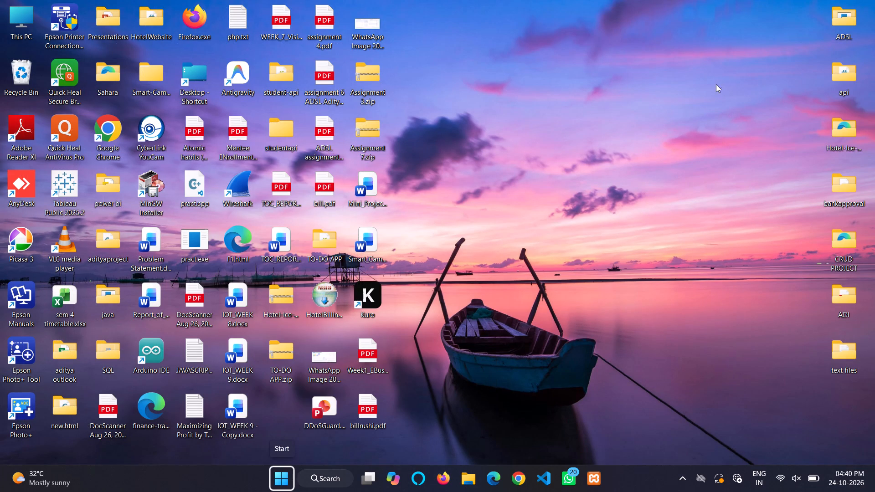